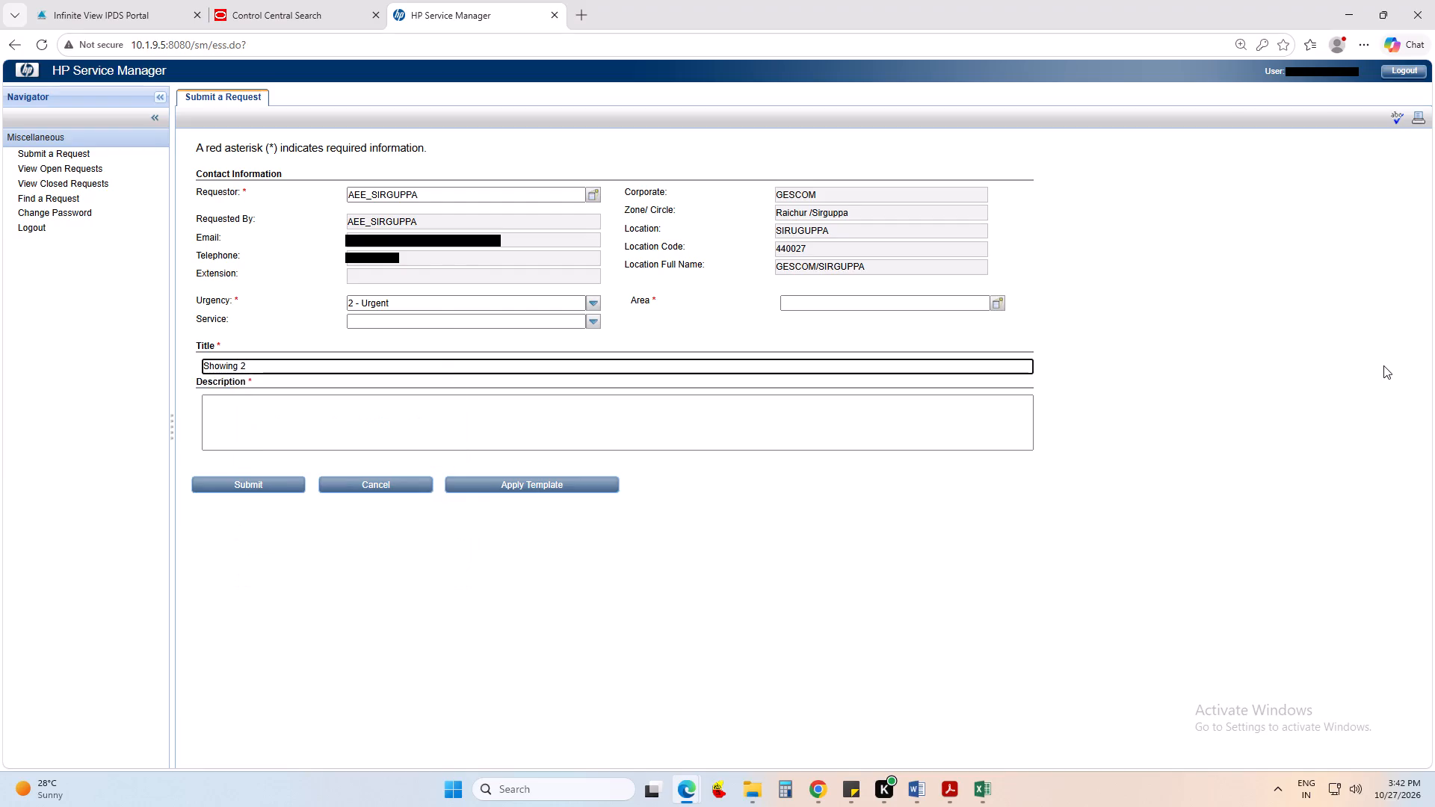
# Continue the request title so it reads "Showing 2MM amount difference in WSS and", correcting the spelling of "difference".
pyautogui.write('MM amount de')
pyautogui.press('BackSpace')
pyautogui.press('i')
pyautogui.write('ference')
pyautogui.press('space')
pyautogui.press('BackSpace')
pyautogui.click(311, 367)
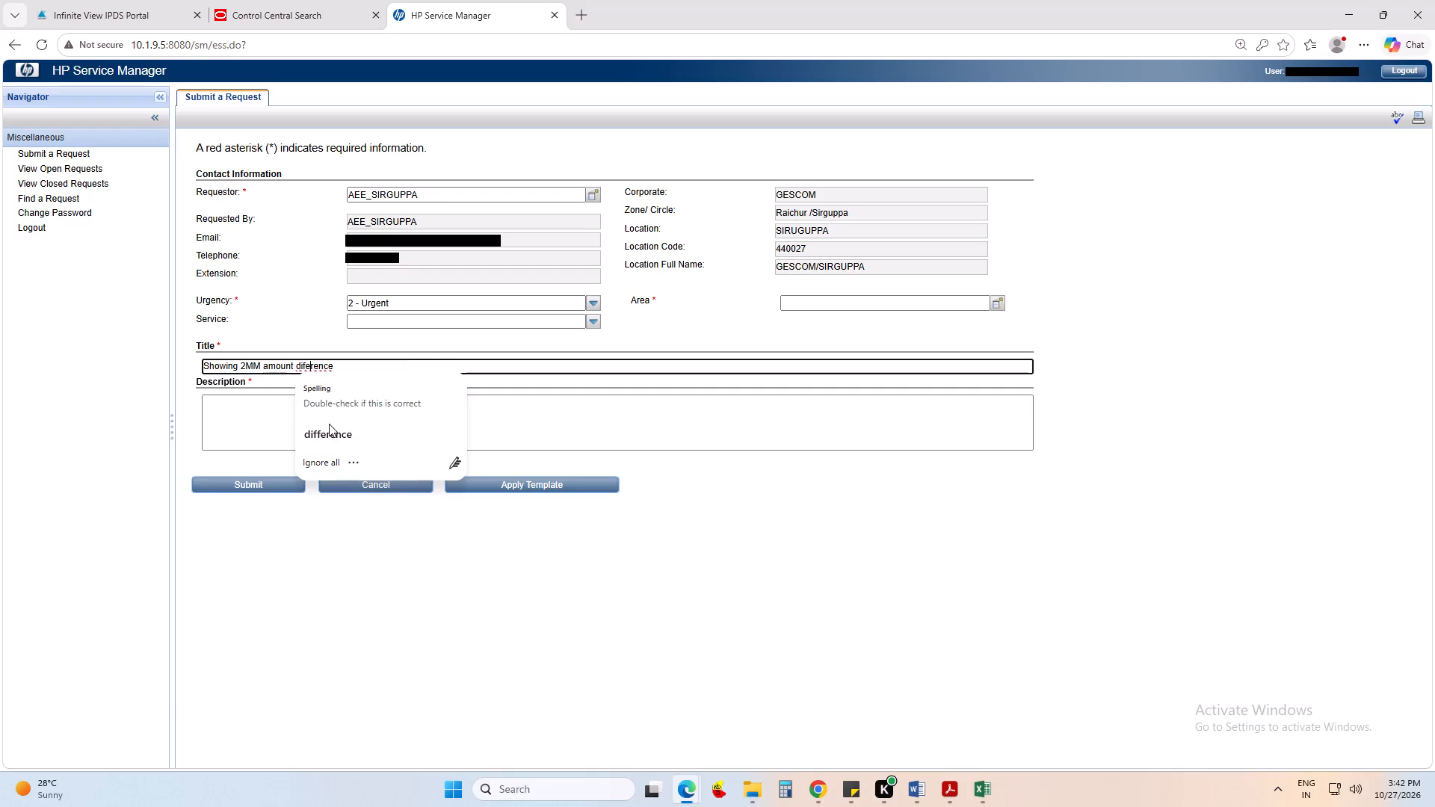
pyautogui.click(329, 424)
pyautogui.press('space')
pyautogui.write('in WSS and')
pyautogui.press('space')
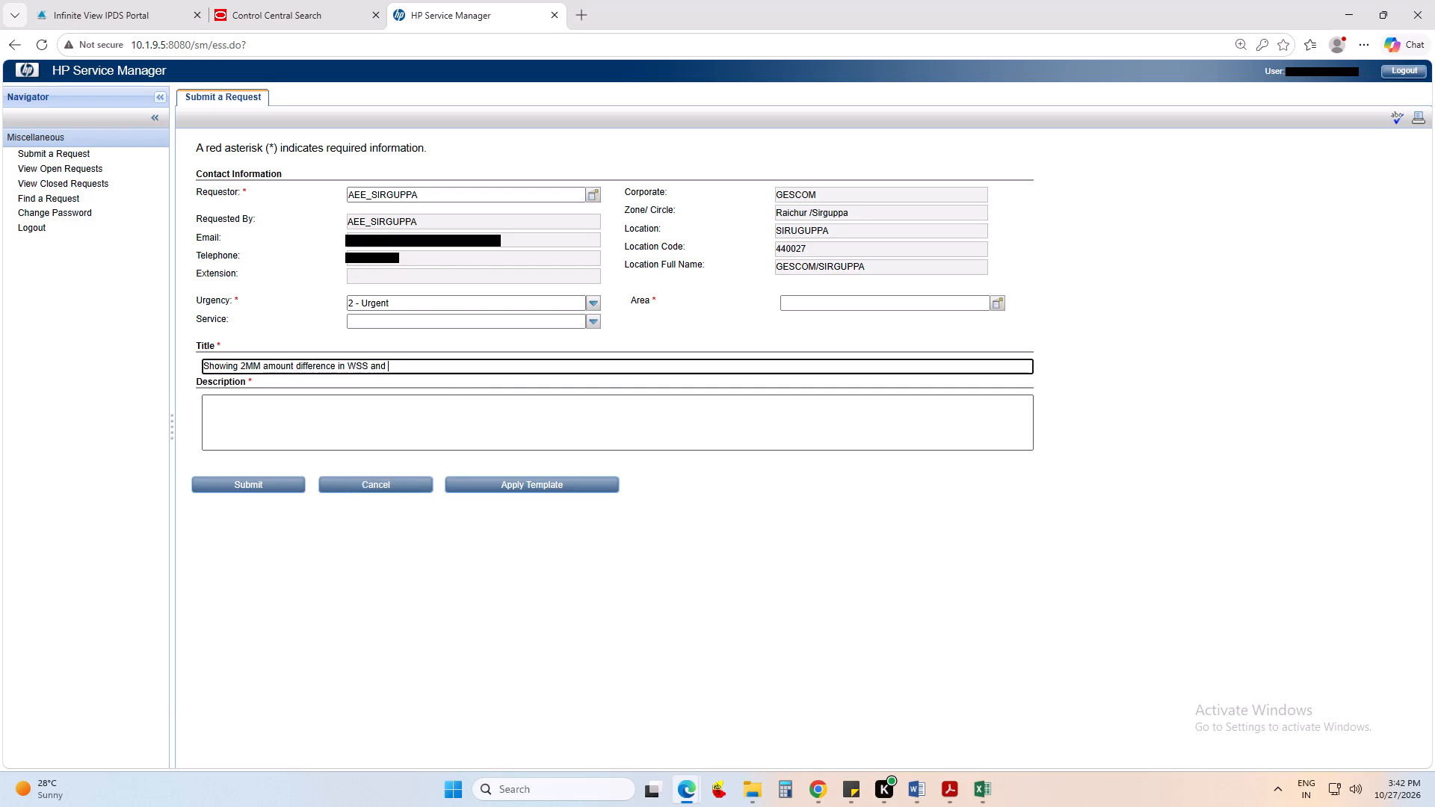
# Replace the word "in" before WSS in the title with "between".
pyautogui.press('Left')
pyautogui.press('Left')
pyautogui.press('Left')
pyautogui.press('Left')
pyautogui.press('Left')
pyautogui.press('Left')
pyautogui.press('Left')
pyautogui.press('Left')
pyautogui.press('Left')
pyautogui.hotkey('shift', 'Left')
pyautogui.hotkey('shift', 'Left')
pyautogui.write('b?')
pyautogui.press('BackSpace')
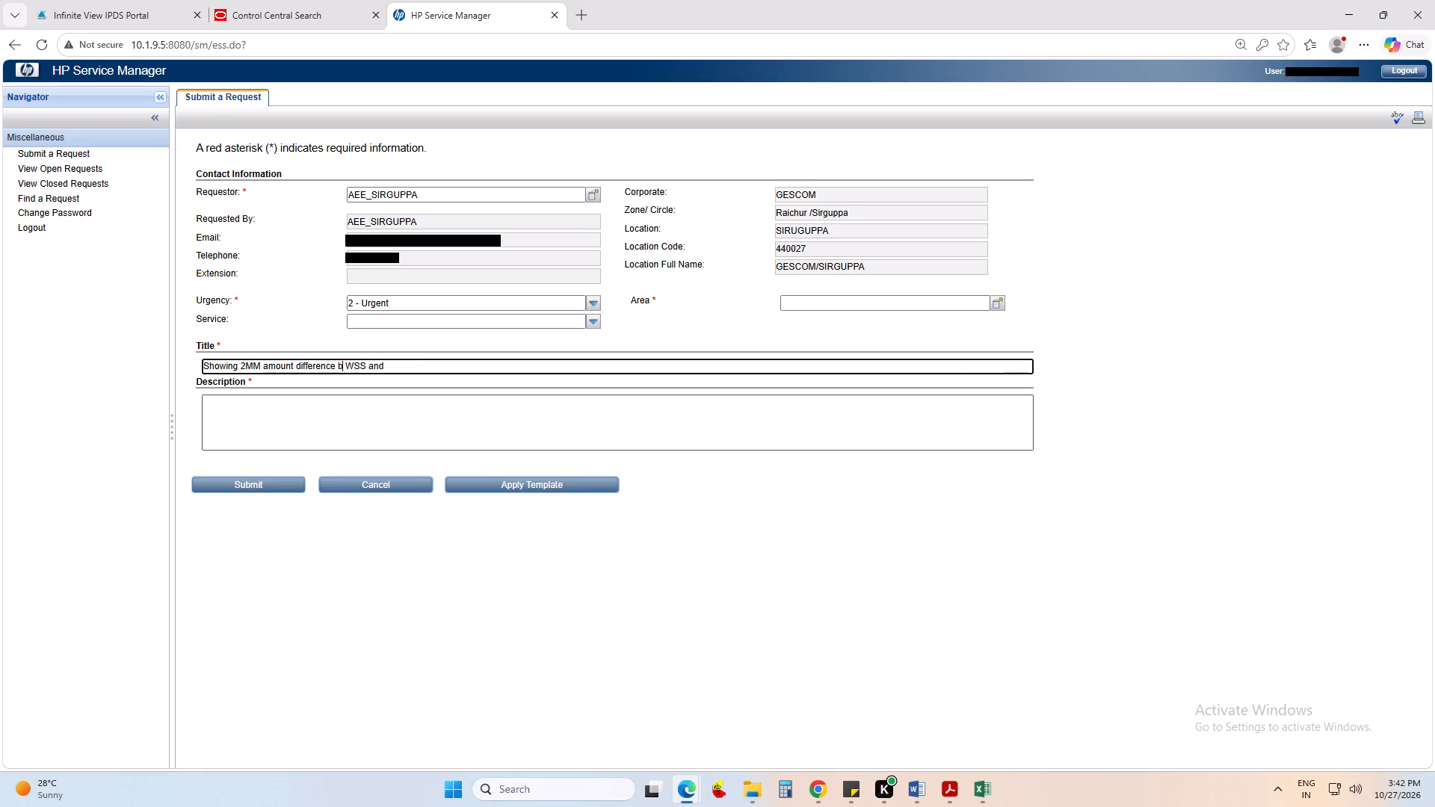
pyautogui.write('/w')
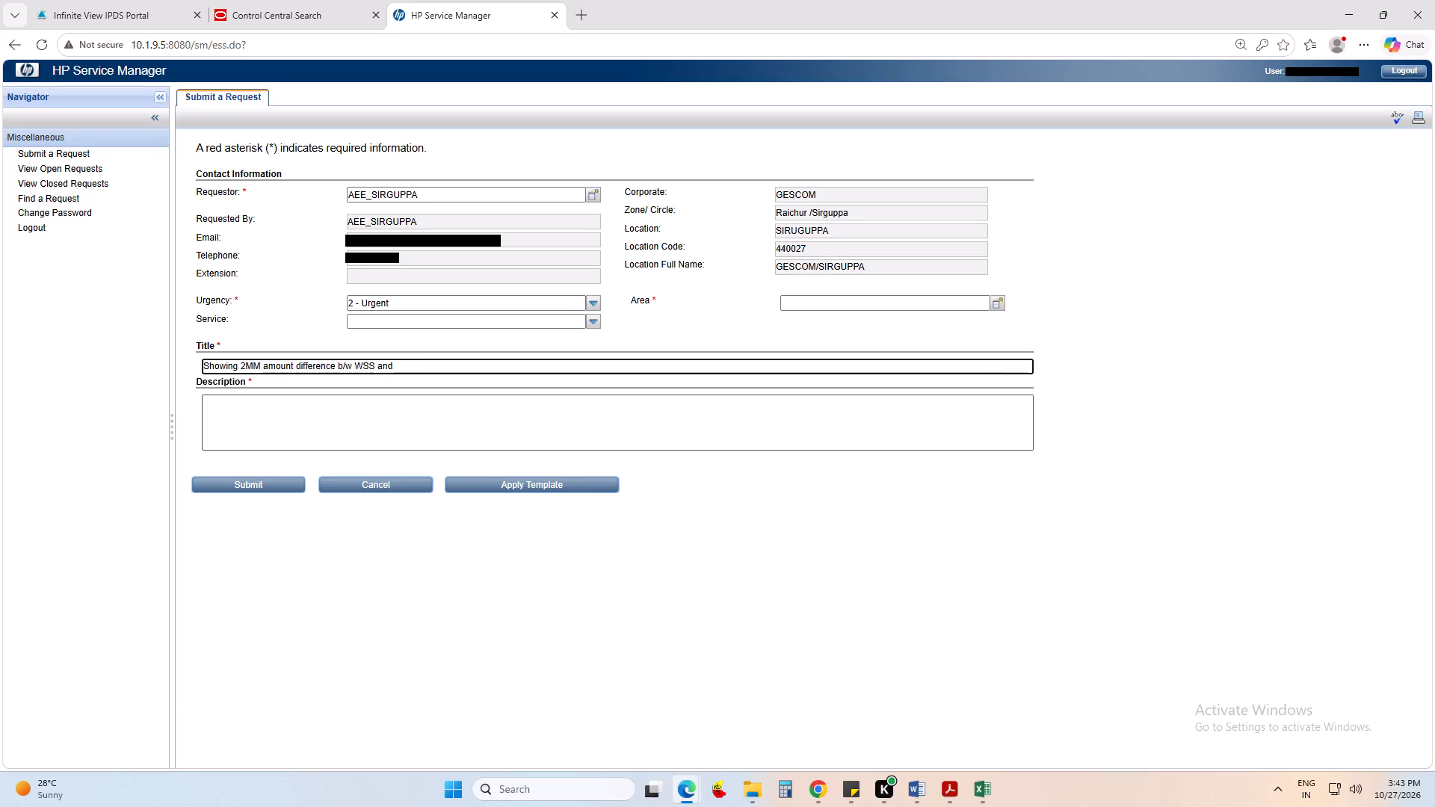
pyautogui.press('BackSpace')
pyautogui.press('BackSpace')
pyautogui.write('etween')
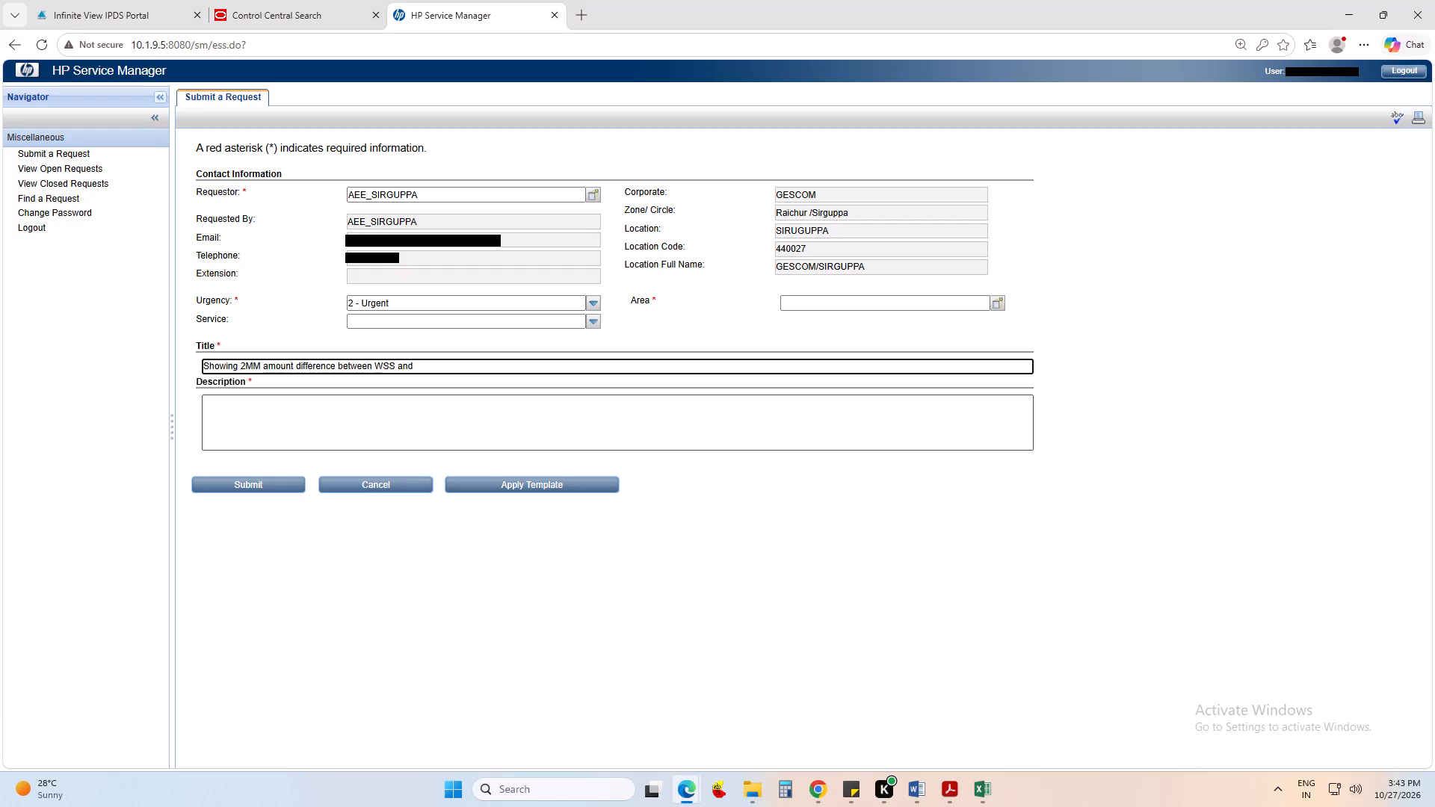
# Complete the title by adding "CCB" at its end.
pyautogui.press('Right')
pyautogui.press('Right')
pyautogui.press('Right')
pyautogui.press('Right')
pyautogui.press('Right')
pyautogui.press('Right')
pyautogui.press('Right')
pyautogui.press('Right')
pyautogui.press('space')
pyautogui.write('CCb')
pyautogui.press('BackSpace')
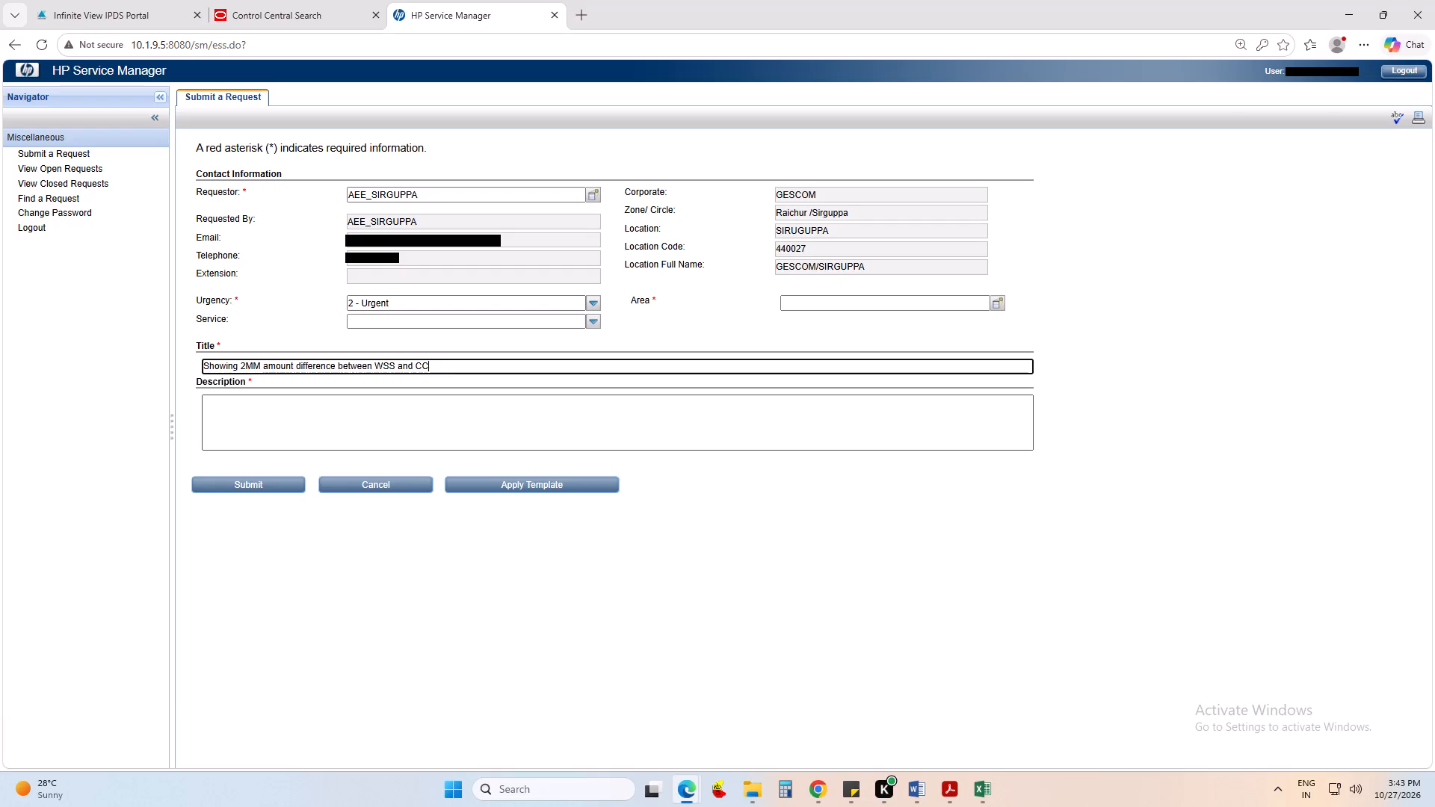
pyautogui.hotkey('shift', 'b')
# Begin the request description with "Sir, We requested".
pyautogui.press('Tab')
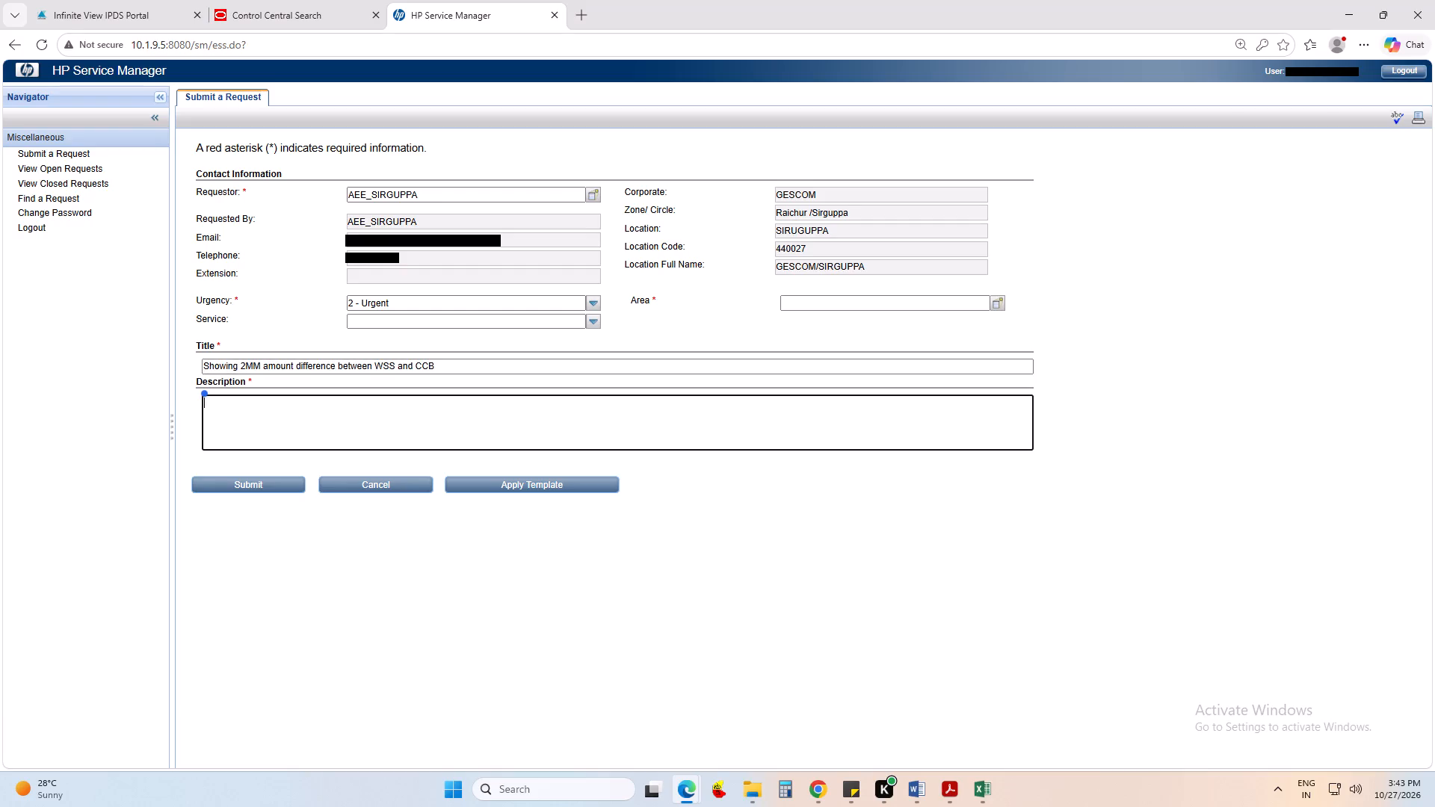
pyautogui.write('Sir,')
pyautogui.press('space')
pyautogui.hotkey('shift', 'i')
pyautogui.press('BackSpace')
pyautogui.write('THe')
pyautogui.press('BackSpace')
pyautogui.press('BackSpace')
pyautogui.press('BackSpace')
pyautogui.write('We requested')
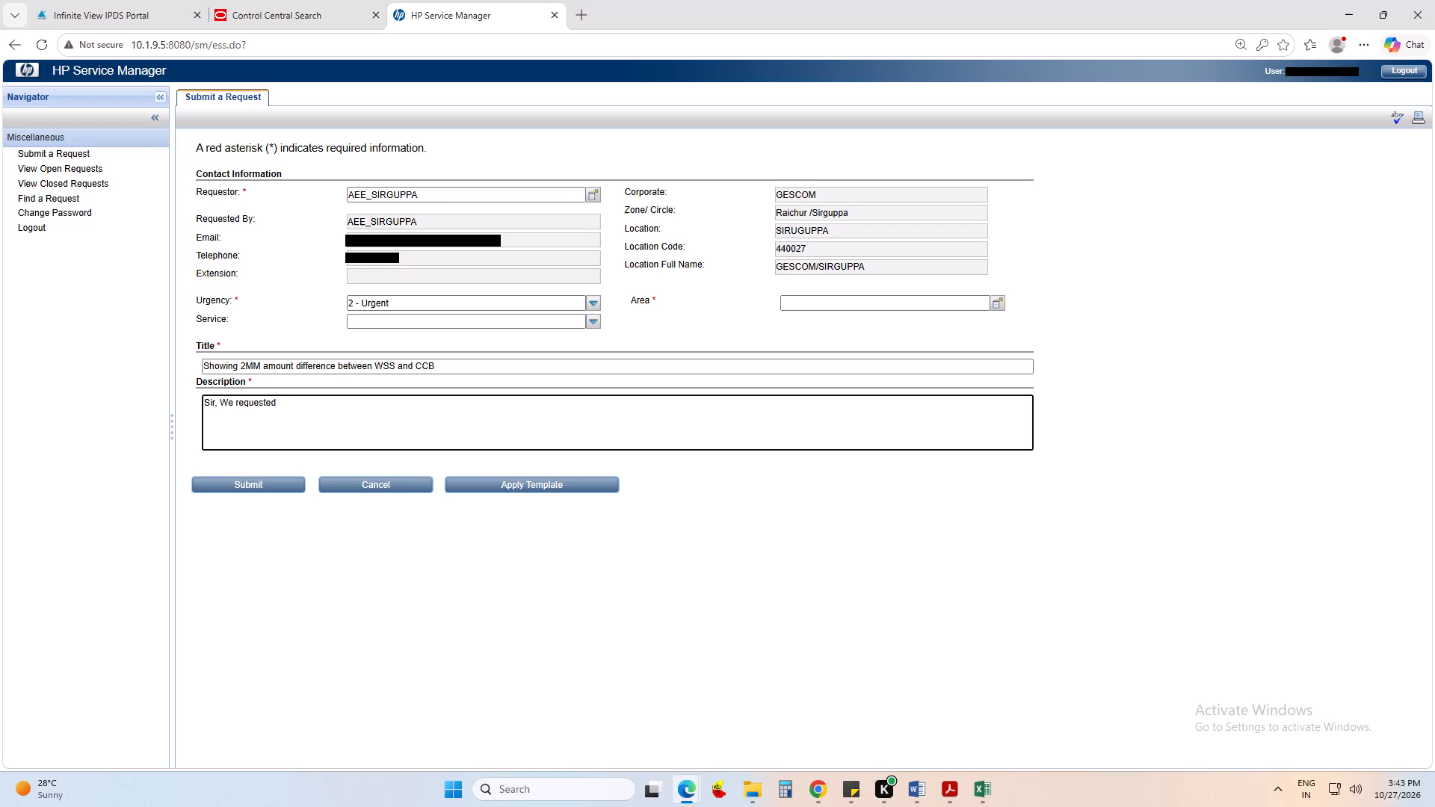
pyautogui.press('space')
pyautogui.press('BackSpace')
pyautogui.press('space')
# Continue the description with "for Street lights supply under tariff LT6(b)".
pyautogui.write('for')
pyautogui.press('space')
pyautogui.hotkey('shift', 's')
pyautogui.write('treet lights')
pyautogui.press('space')
pyautogui.write('supply under')
pyautogui.press('space')
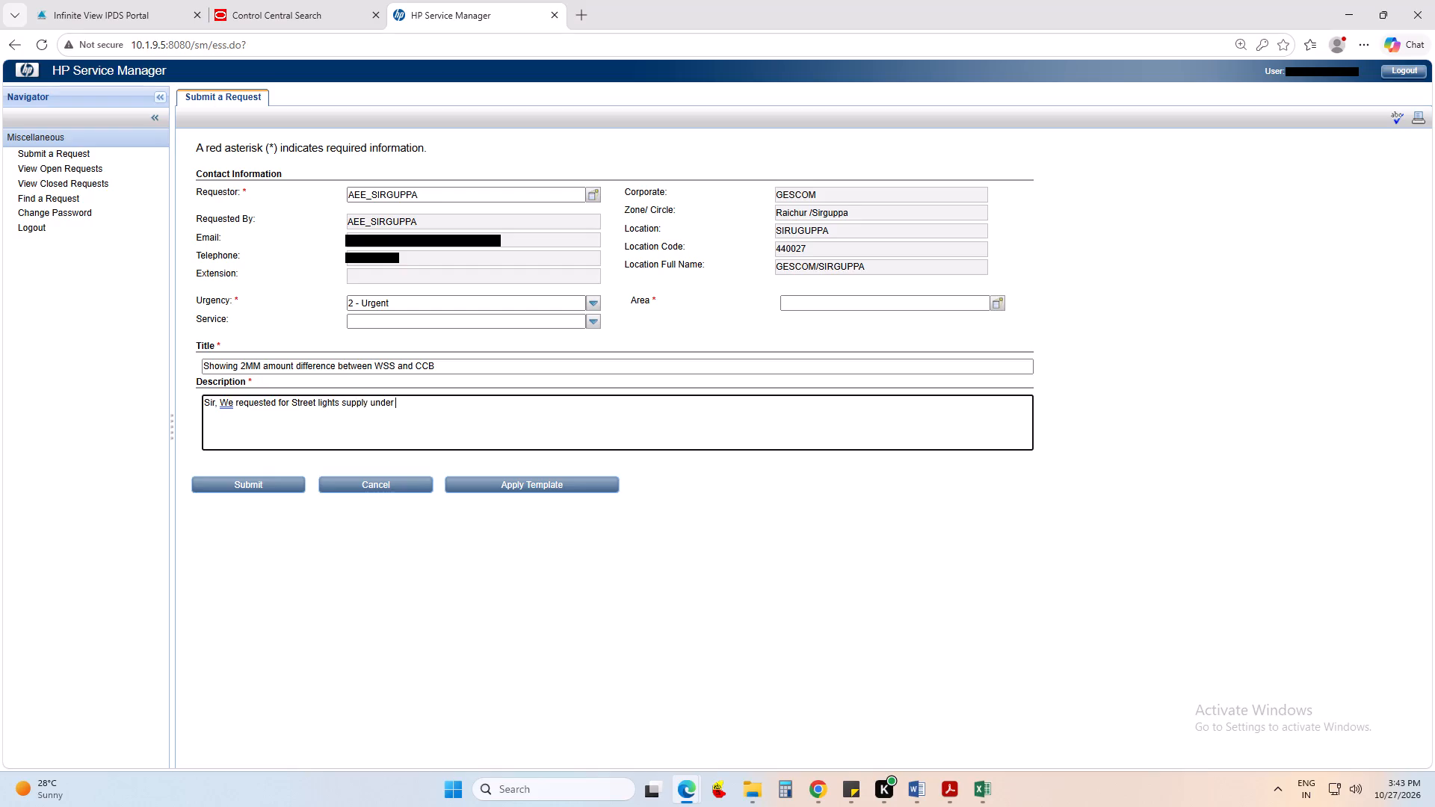
pyautogui.write('tariff')
pyautogui.press('space')
pyautogui.write('LT6')
pyautogui.press('/')
pyautogui.hotkey('shift', '(')
pyautogui.press('BackSpace')
pyautogui.press('BackSpace')
pyautogui.hotkey('shift', '(')
pyautogui.write('b)')
pyautogui.press('space')
# Add "in WSS and account ID is created and" to the description.
pyautogui.write('in WSS and')
pyautogui.press('space')
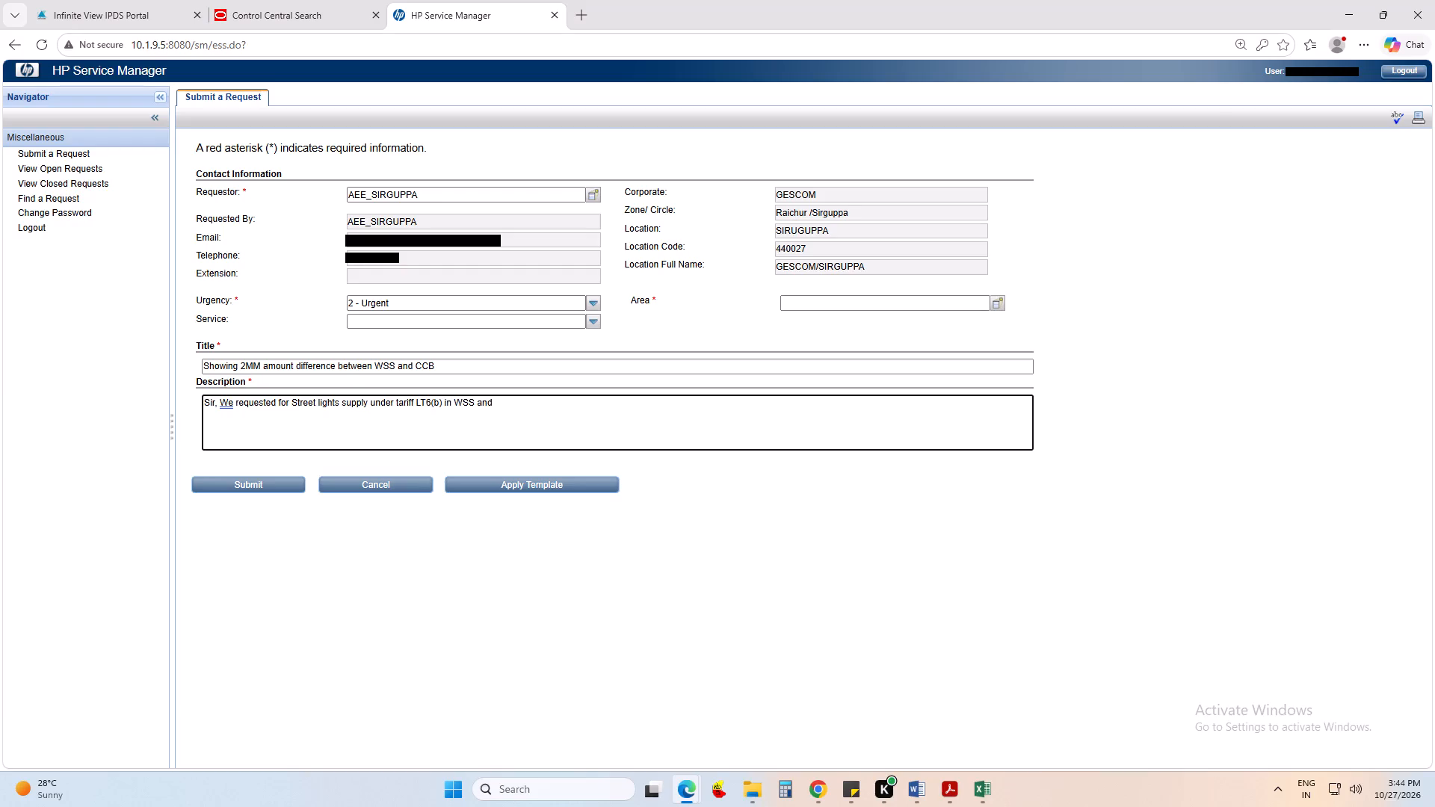
pyautogui.press('a')
pyautogui.write('/c')
pyautogui.press('BackSpace')
pyautogui.press('BackSpace')
pyautogui.write('ccount is')
pyautogui.press('=')
pyautogui.press('BackSpace')
pyautogui.press('BackSpace')
pyautogui.press('BackSpace')
pyautogui.write('ID is cret')
pyautogui.press('BackSpace')
pyautogui.press('a')
pyautogui.write('yt')
pyautogui.press('BackSpace')
pyautogui.press('BackSpace')
pyautogui.write('ted and')
pyautogui.press('space')
# Continue the description with "moved forward for".
pyautogui.write('moved')
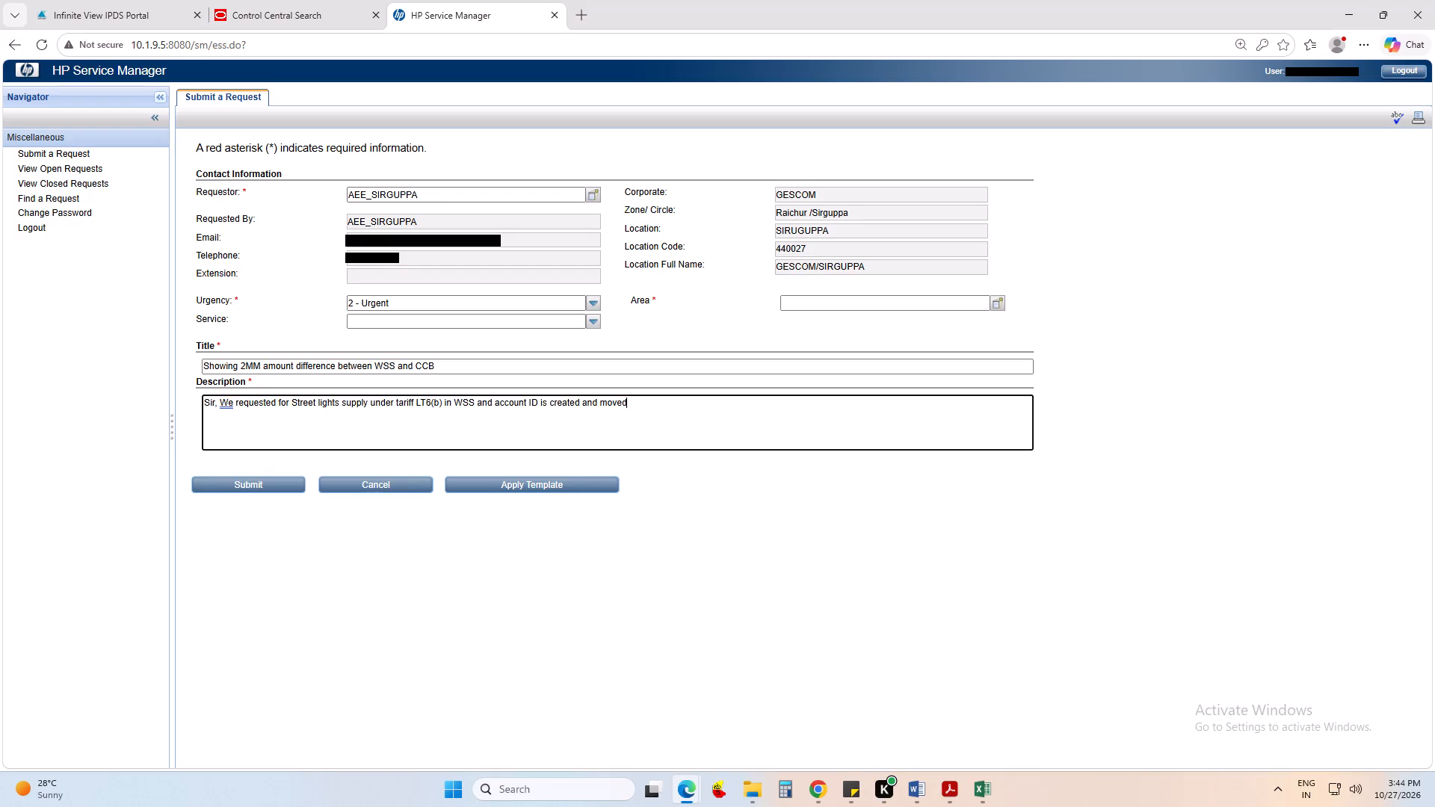
pyautogui.press('space')
pyautogui.write('forwar')
pyautogui.press('space')
pyautogui.press('BackSpace')
pyautogui.write('d')
pyautogui.press('space')
pyautogui.write('for')
pyautogui.press('space')
# Add "Power sanction" to the description.
pyautogui.write('PS')
pyautogui.press('BackSpace')
pyautogui.write('owr')
pyautogui.press('BackSpace')
pyautogui.press('e')
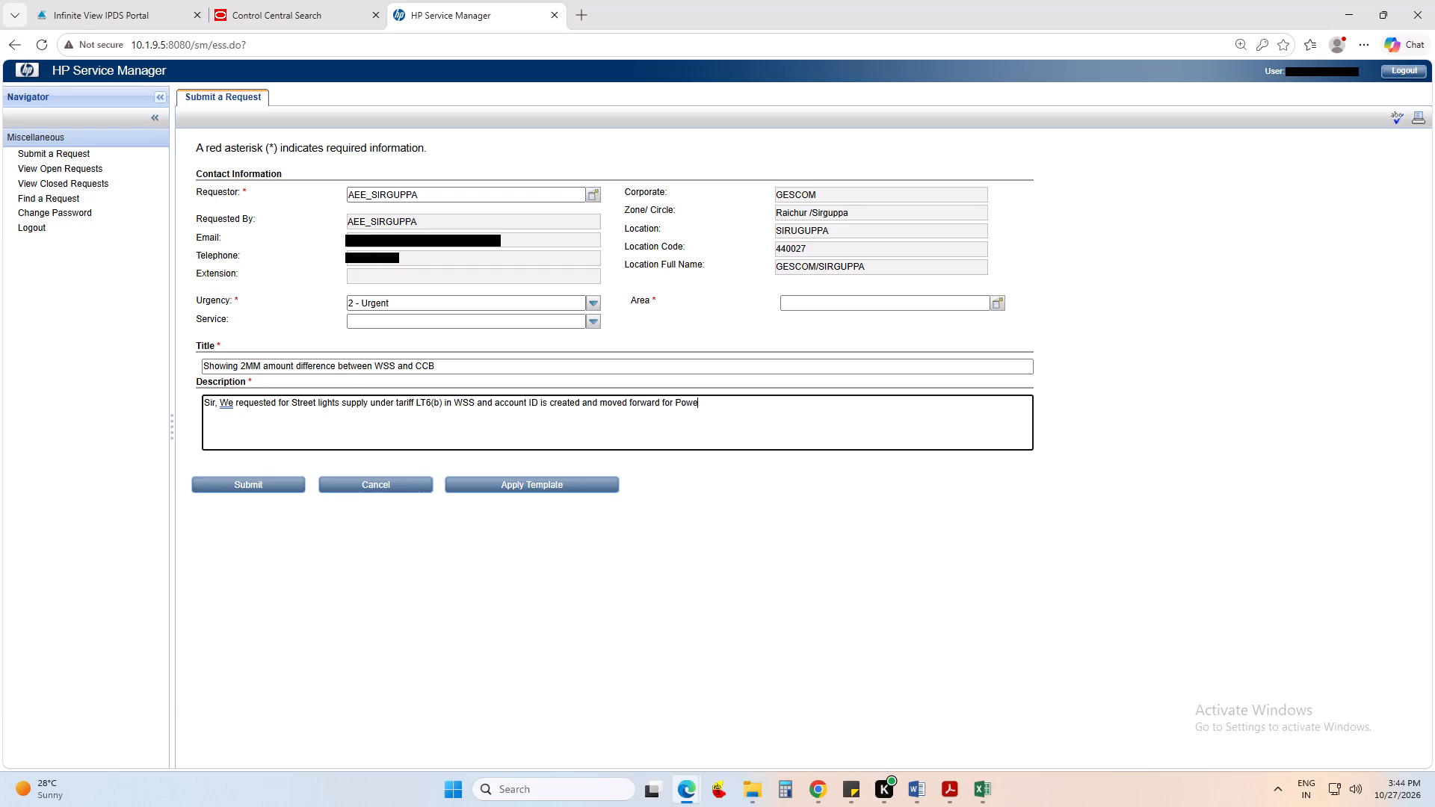
pyautogui.write('r sant')
pyautogui.press('BackSpace')
pyautogui.write('ctoi')
pyautogui.press('BackSpace')
pyautogui.press('BackSpace')
pyautogui.write('ion')
# End that sentence with a period and continue the description with "but Showing amount difference".
pyautogui.write('. but')
pyautogui.press('space')
pyautogui.write('SHOwing')
pyautogui.press('space')
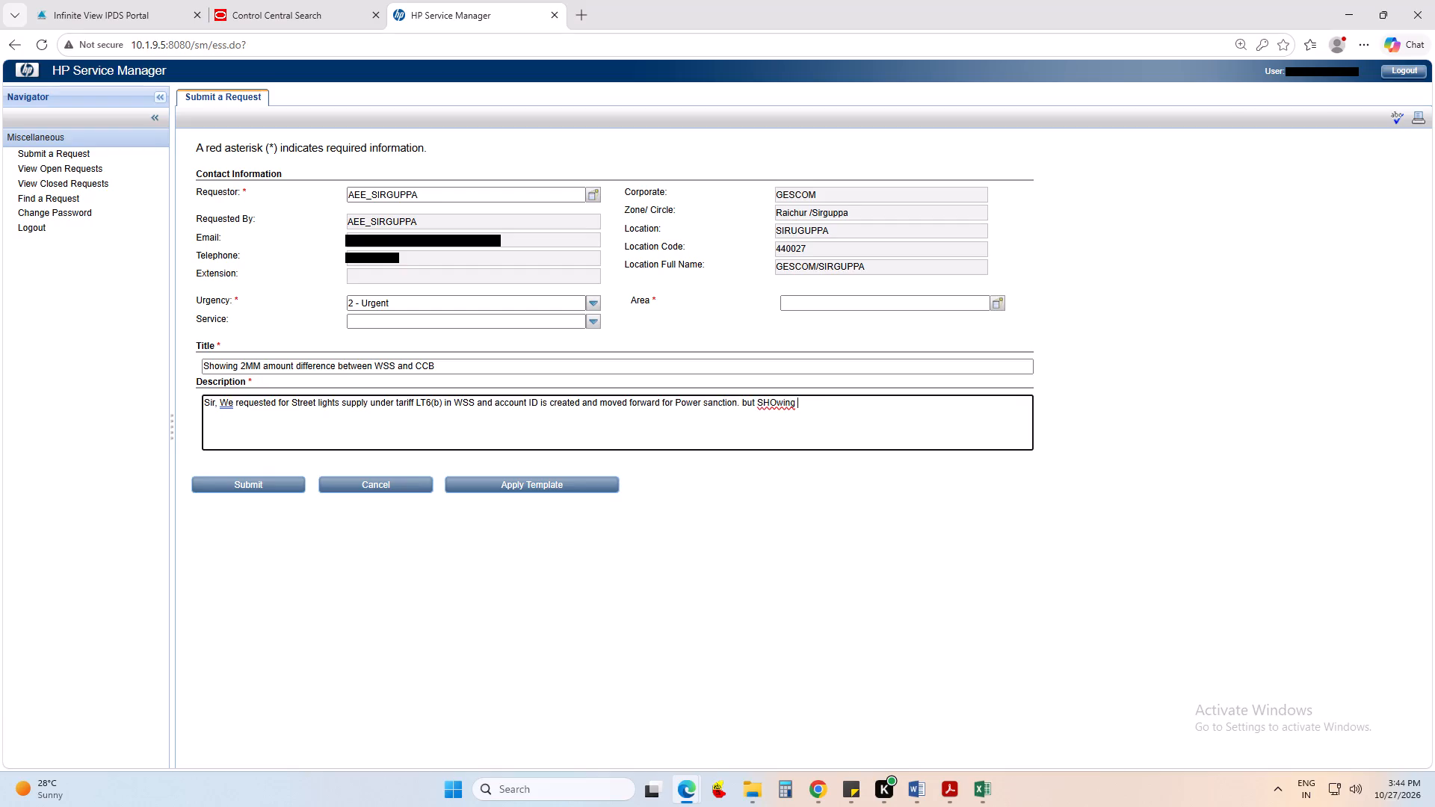
pyautogui.press('BackSpace')
pyautogui.press('BackSpace')
pyautogui.press('BackSpace')
pyautogui.press('BackSpace')
pyautogui.press('BackSpace')
pyautogui.press('BackSpace')
pyautogui.press('BackSpace')
pyautogui.write('ho')
pyautogui.write('wing amount a')
pyautogui.press('BackSpace')
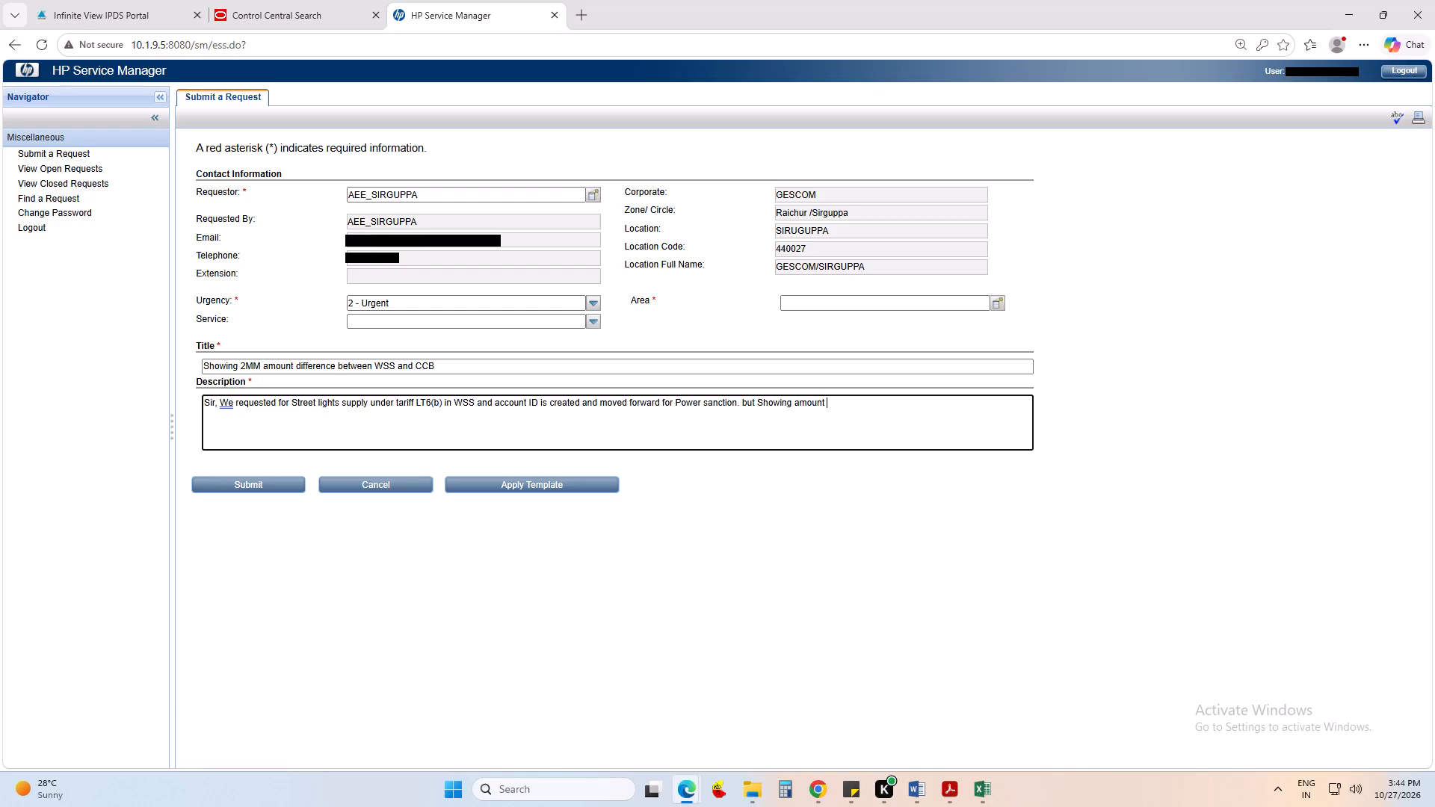
pyautogui.press('d')
pyautogui.write('iffe')
pyautogui.write('rence')
pyautogui.press('space')
# Close the description's sentence with a period after "difference" and start a new line.
pyautogui.press('Return')
pyautogui.write('THe')
pyautogui.press('BackSpace')
pyautogui.press('BackSpace')
pyautogui.press('BackSpace')
pyautogui.press('BackSpace')
pyautogui.press('BackSpace')
pyautogui.press('.')
pyautogui.press('Return')
# Insert "in CCB PS letter" after "amount difference", before the closing period in the description.
pyautogui.click(851, 404)
pyautogui.press('Right')
pyautogui.press('Right')
pyautogui.press('Right')
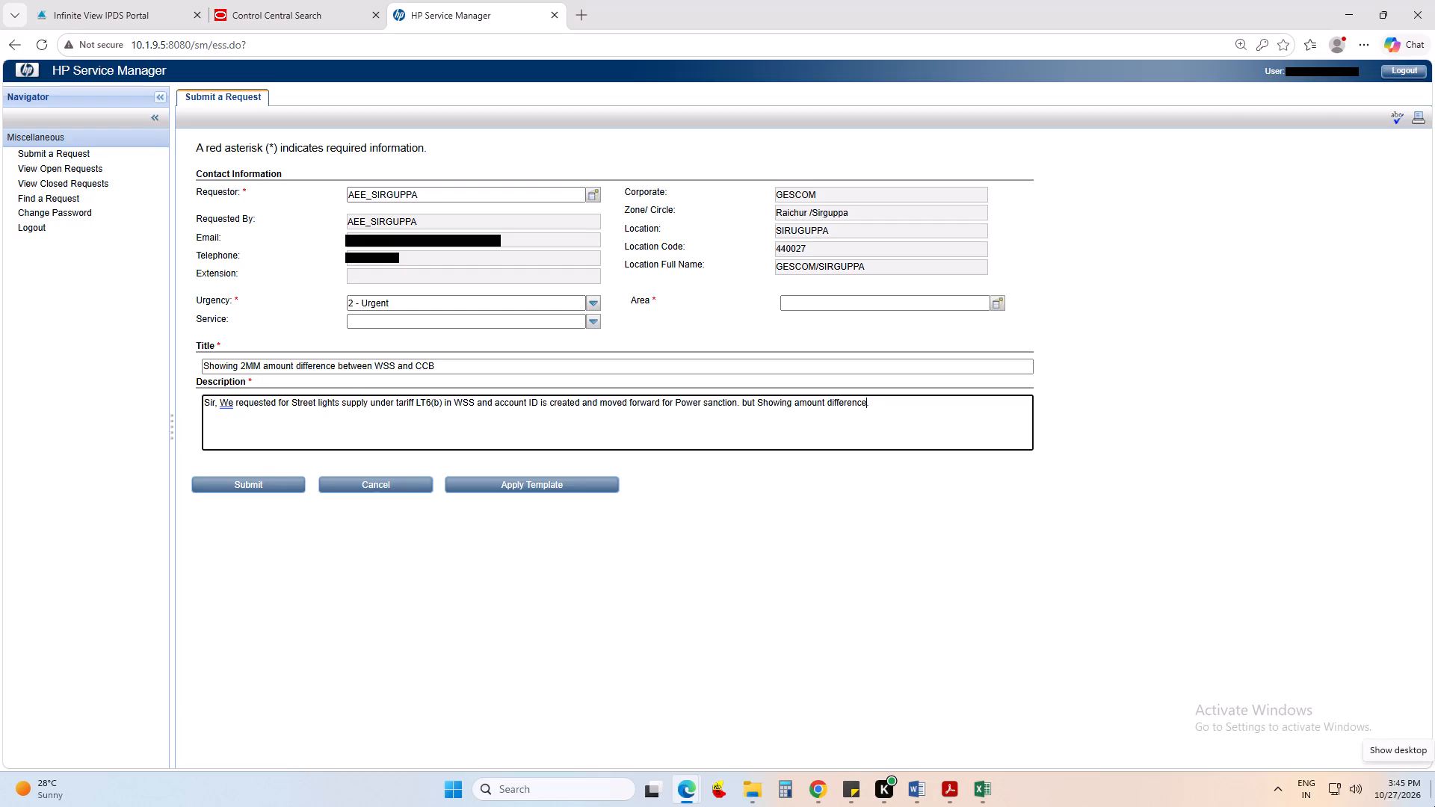
pyautogui.press('space')
pyautogui.write('in c')
pyautogui.press('BackSpace')
pyautogui.write('CC')
pyautogui.write('B PS letter')
pyautogui.press('Tab')
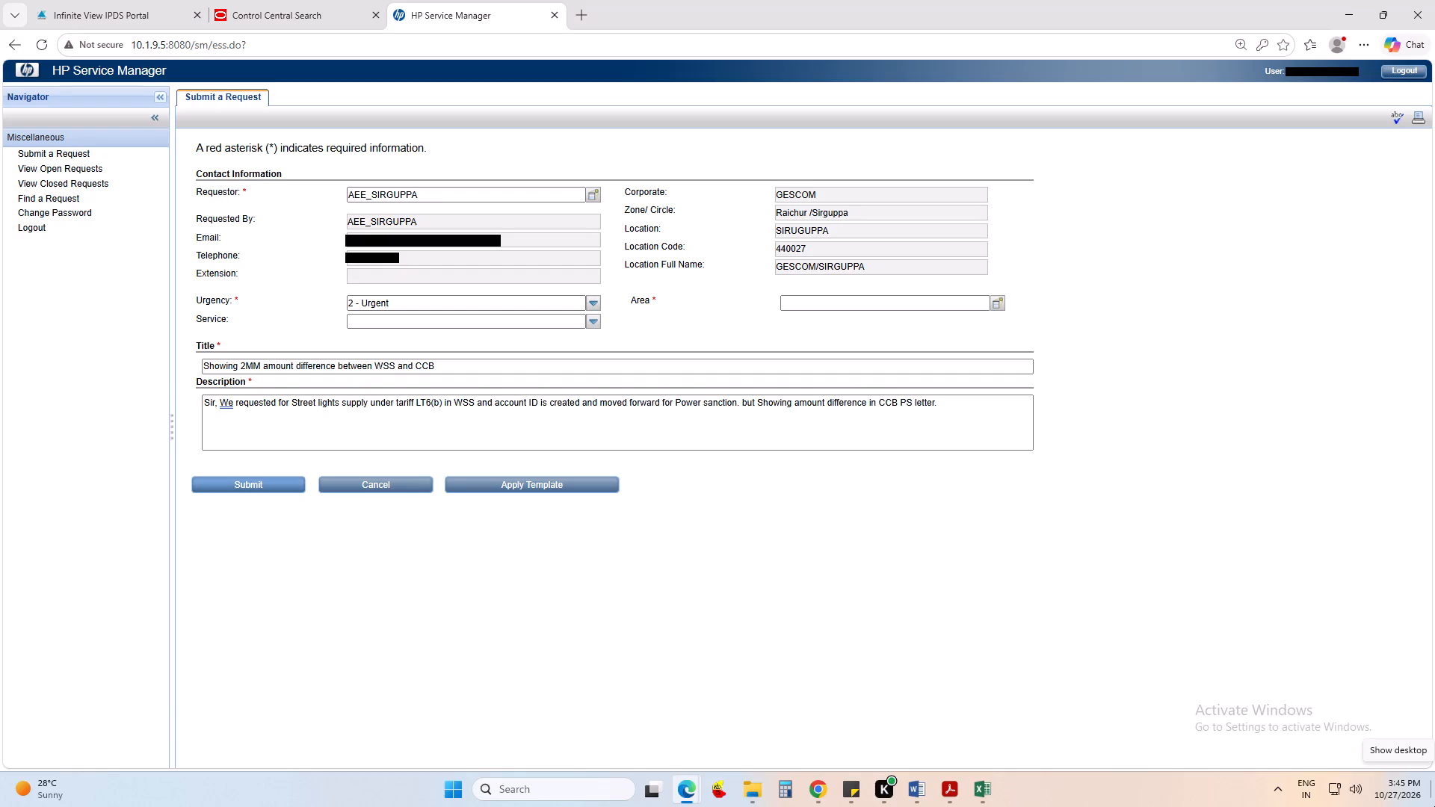
# Begin the description's second line with "The A/c ID".
pyautogui.click(216, 431)
pyautogui.write('The A/c ID')
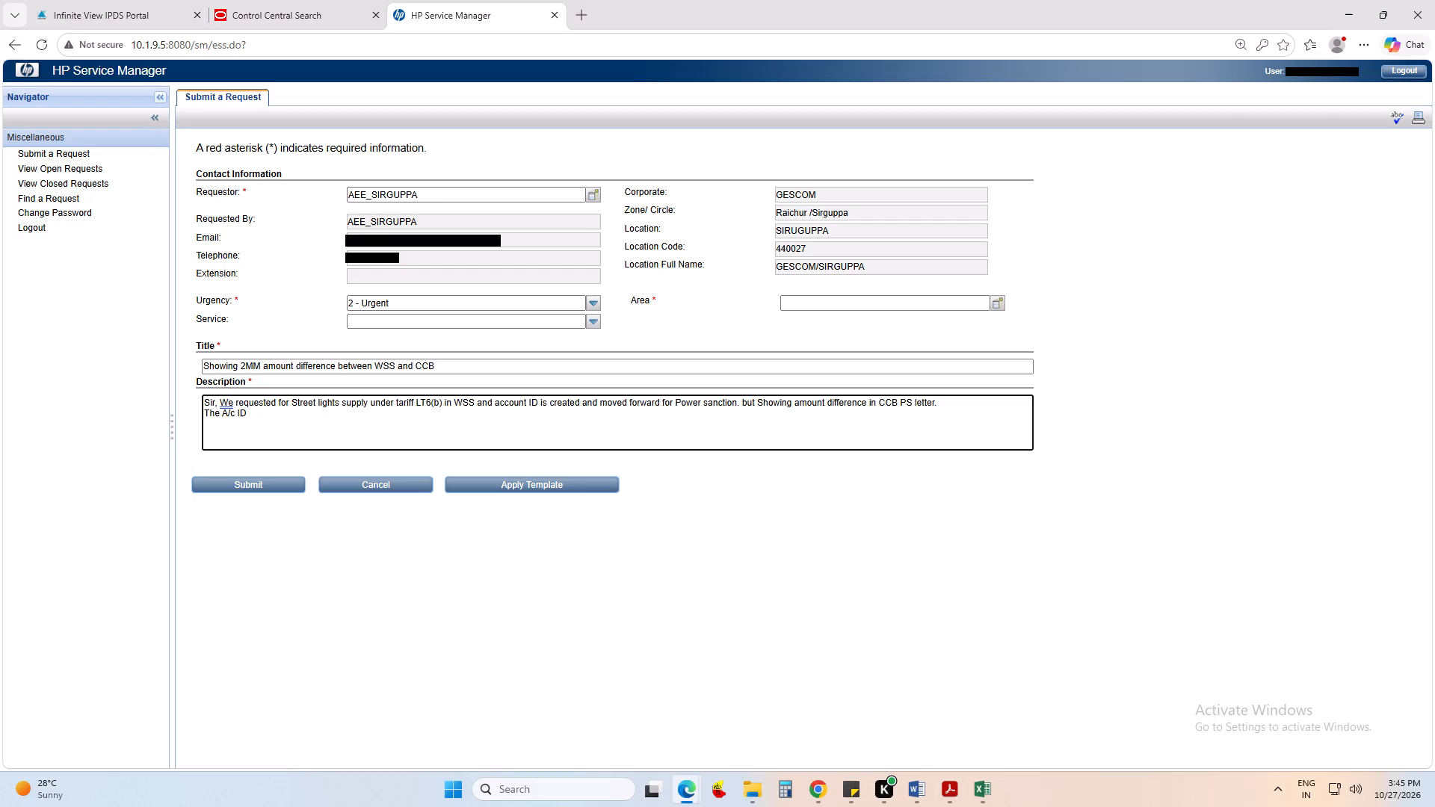
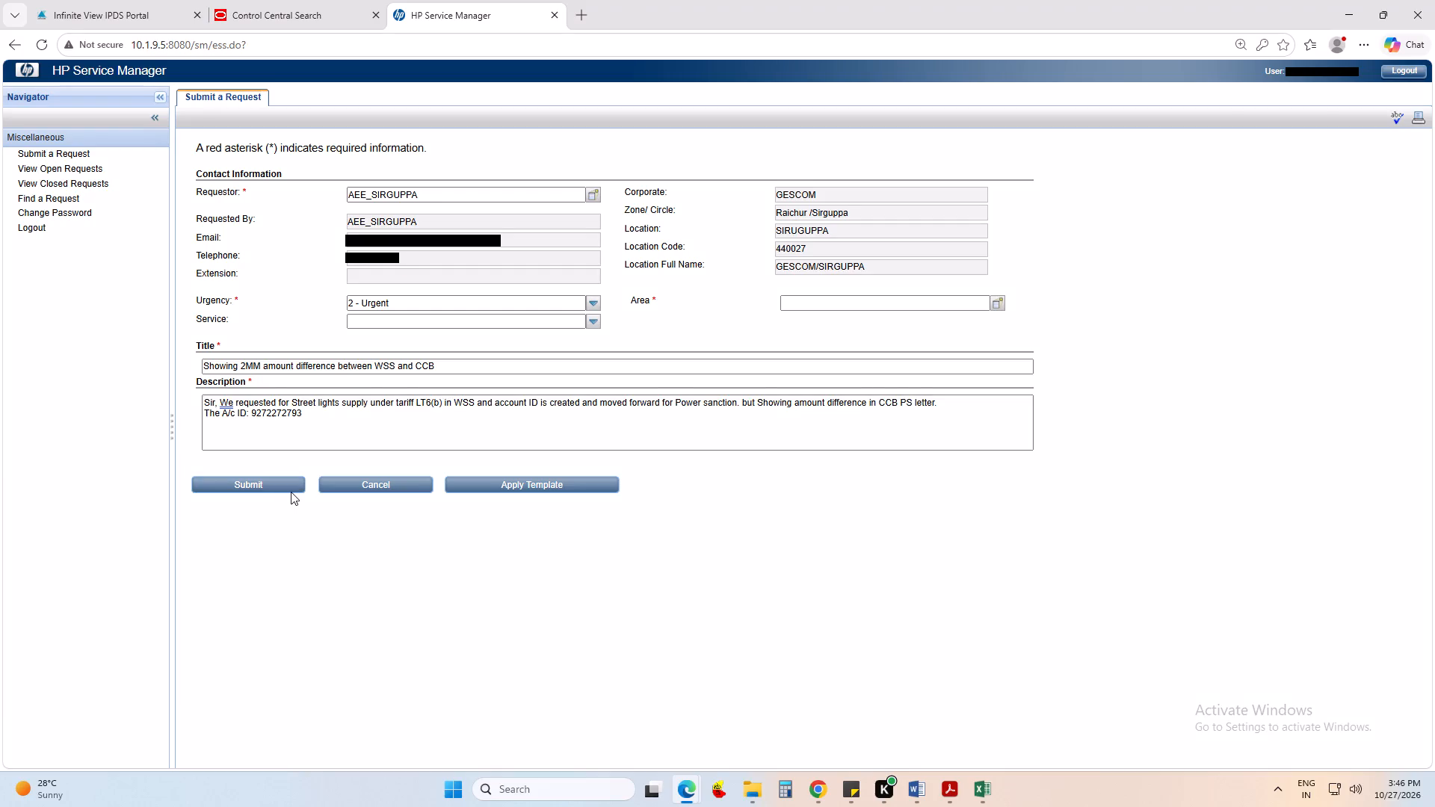
# Open the list of open requests in HP Service Manager.
pyautogui.click(112, 168)
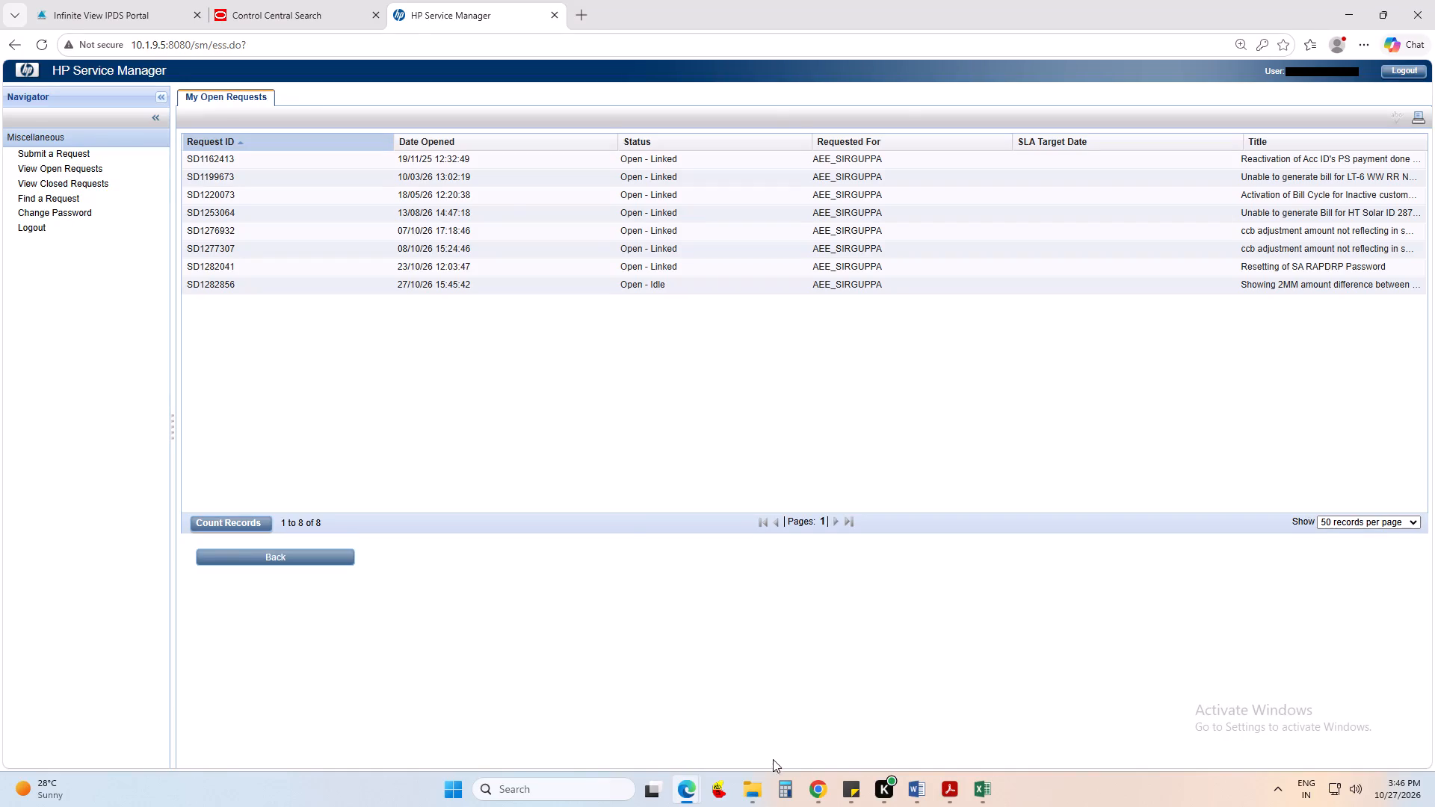
# Switch to Oracle Utilities Customer Care and Billing and search Control Central by the account ID given in the request.
pyautogui.click(268, 0)
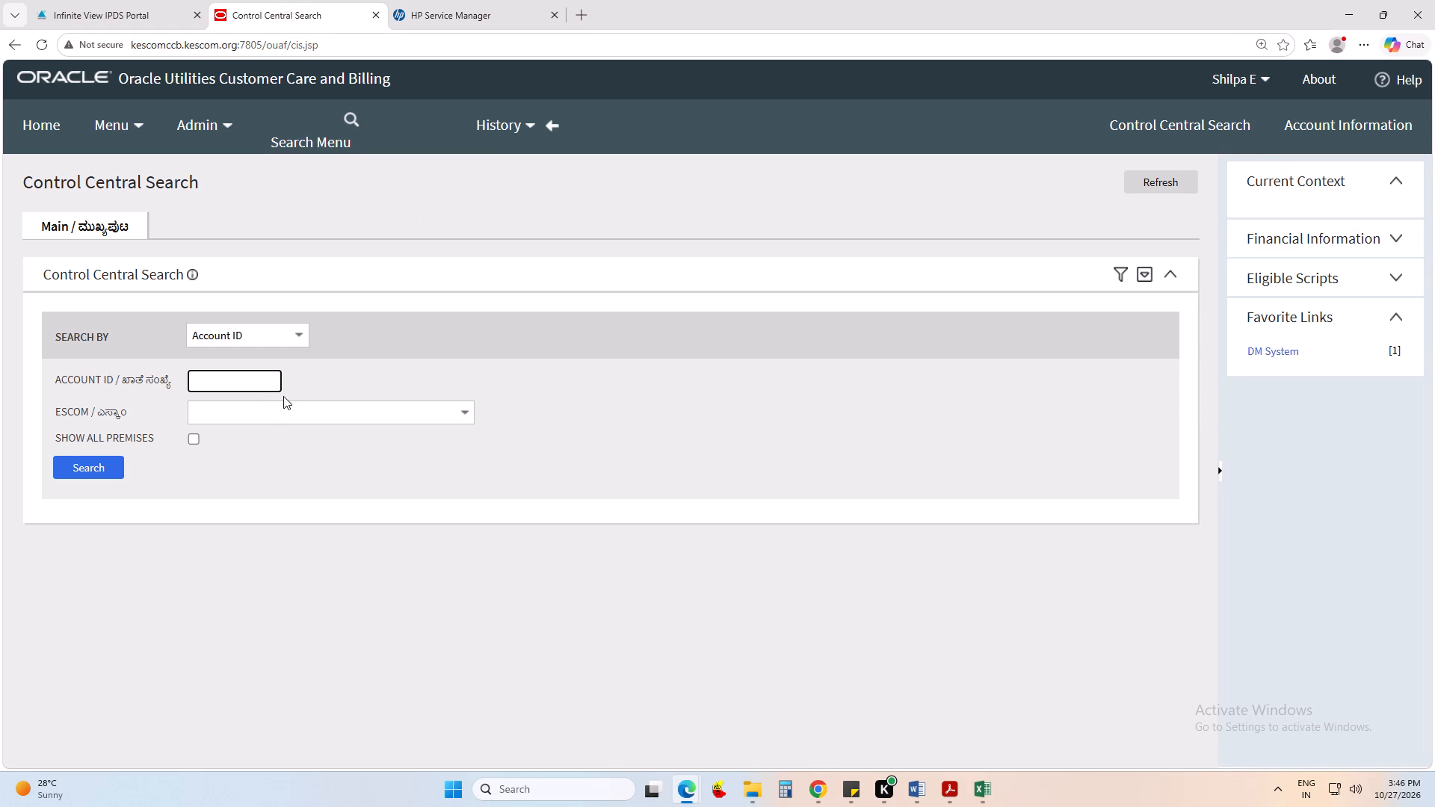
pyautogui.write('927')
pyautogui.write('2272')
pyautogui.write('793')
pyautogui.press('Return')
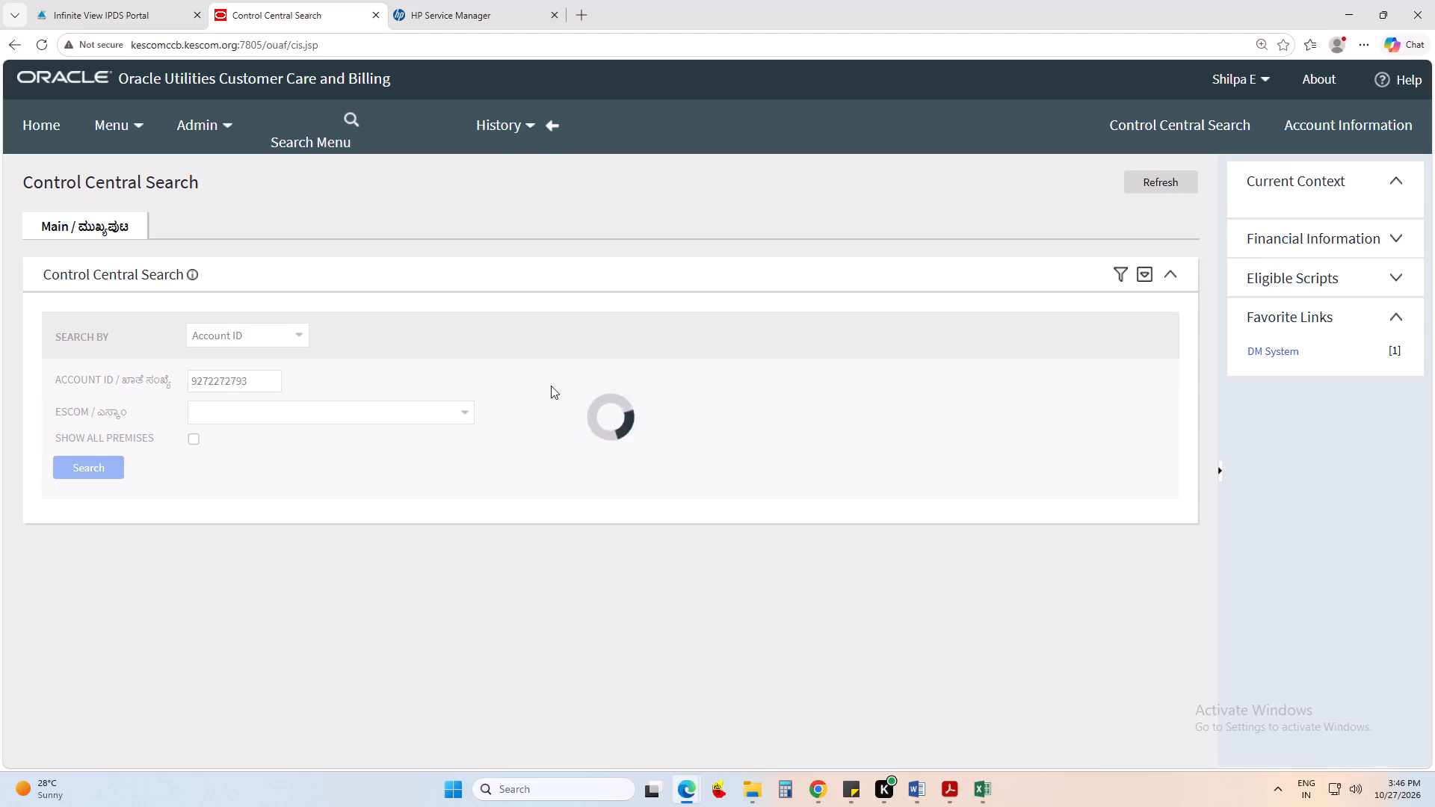
# Query the cases for the account's premise and open its New Connection Case.
pyautogui.click(1389, 330)
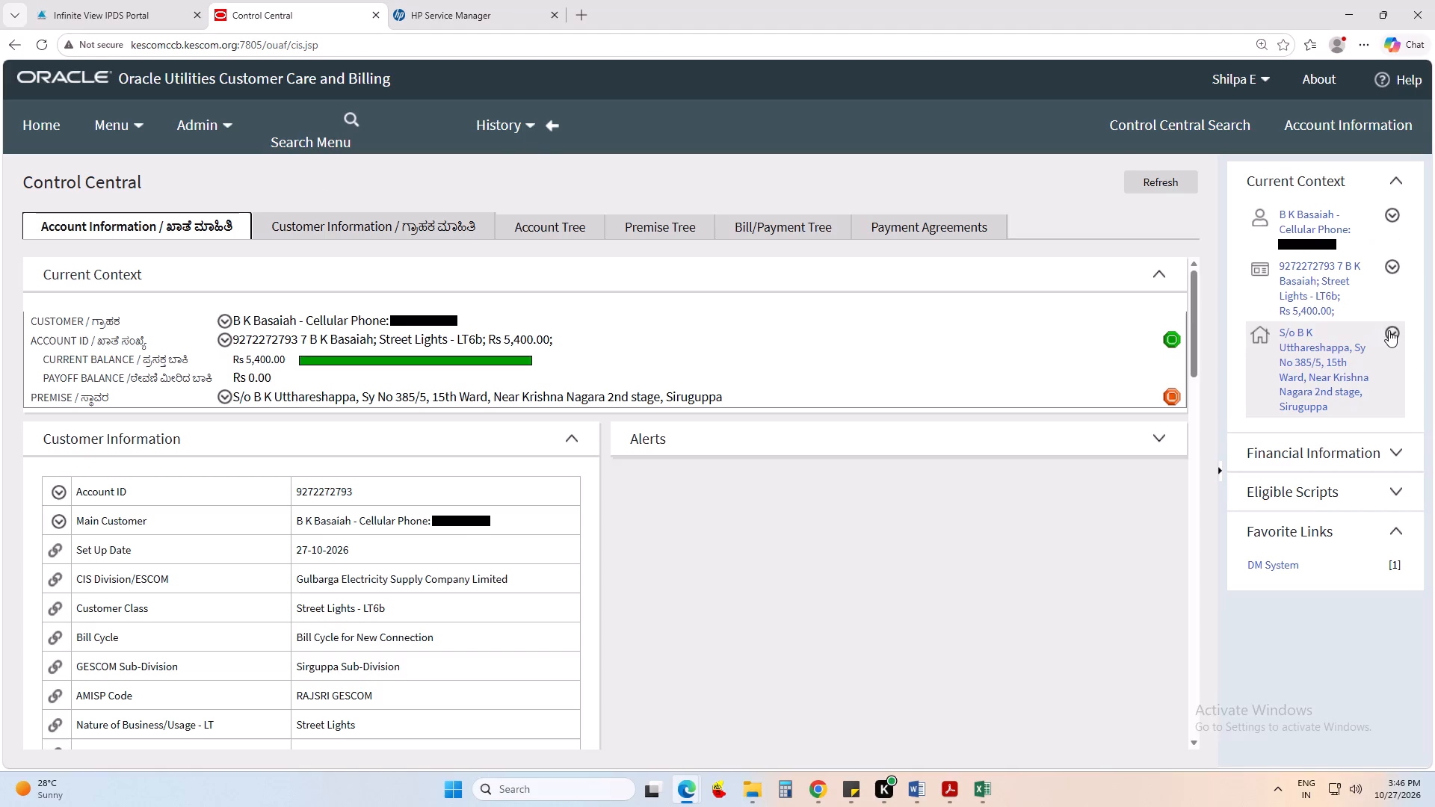
pyautogui.click(1210, 372)
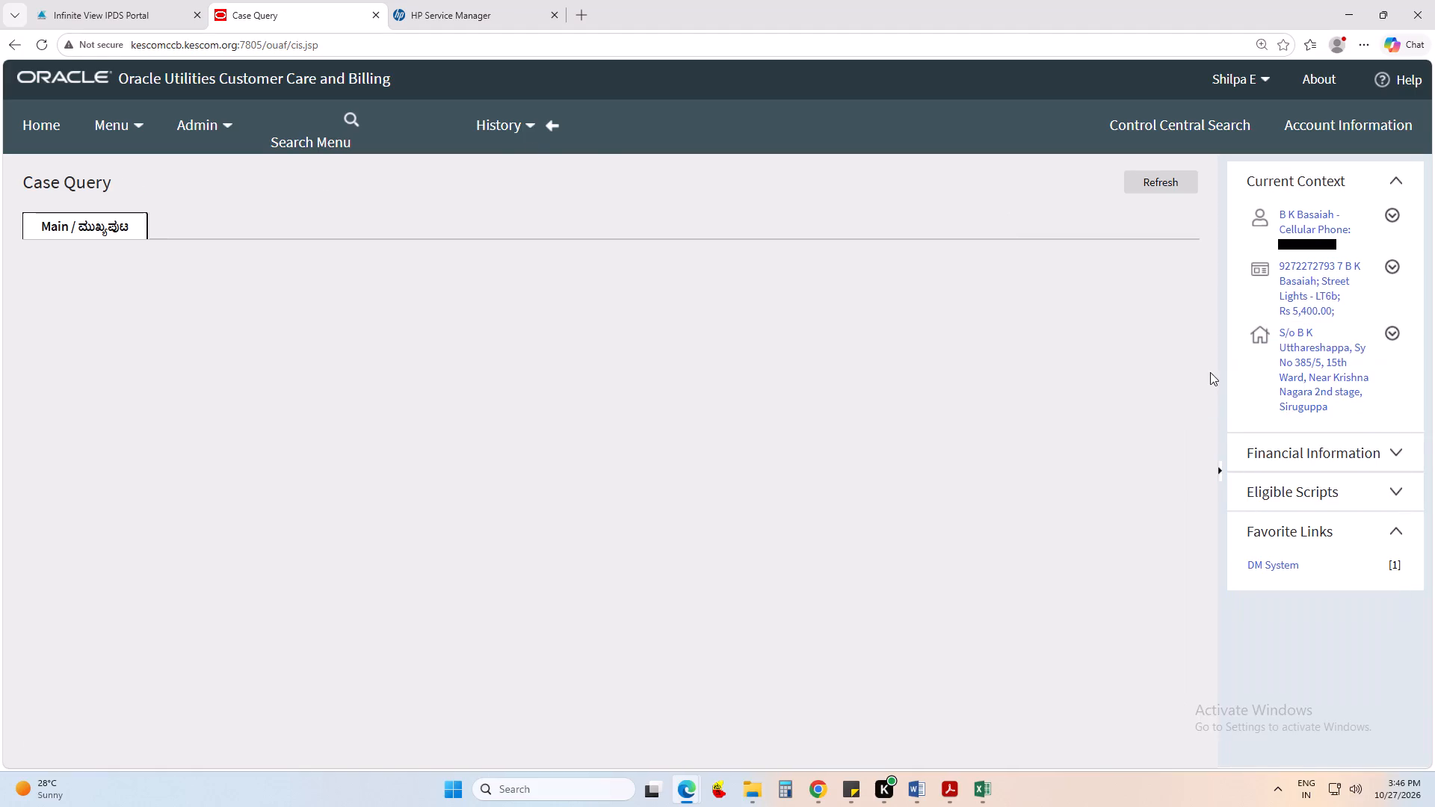
pyautogui.click(258, 656)
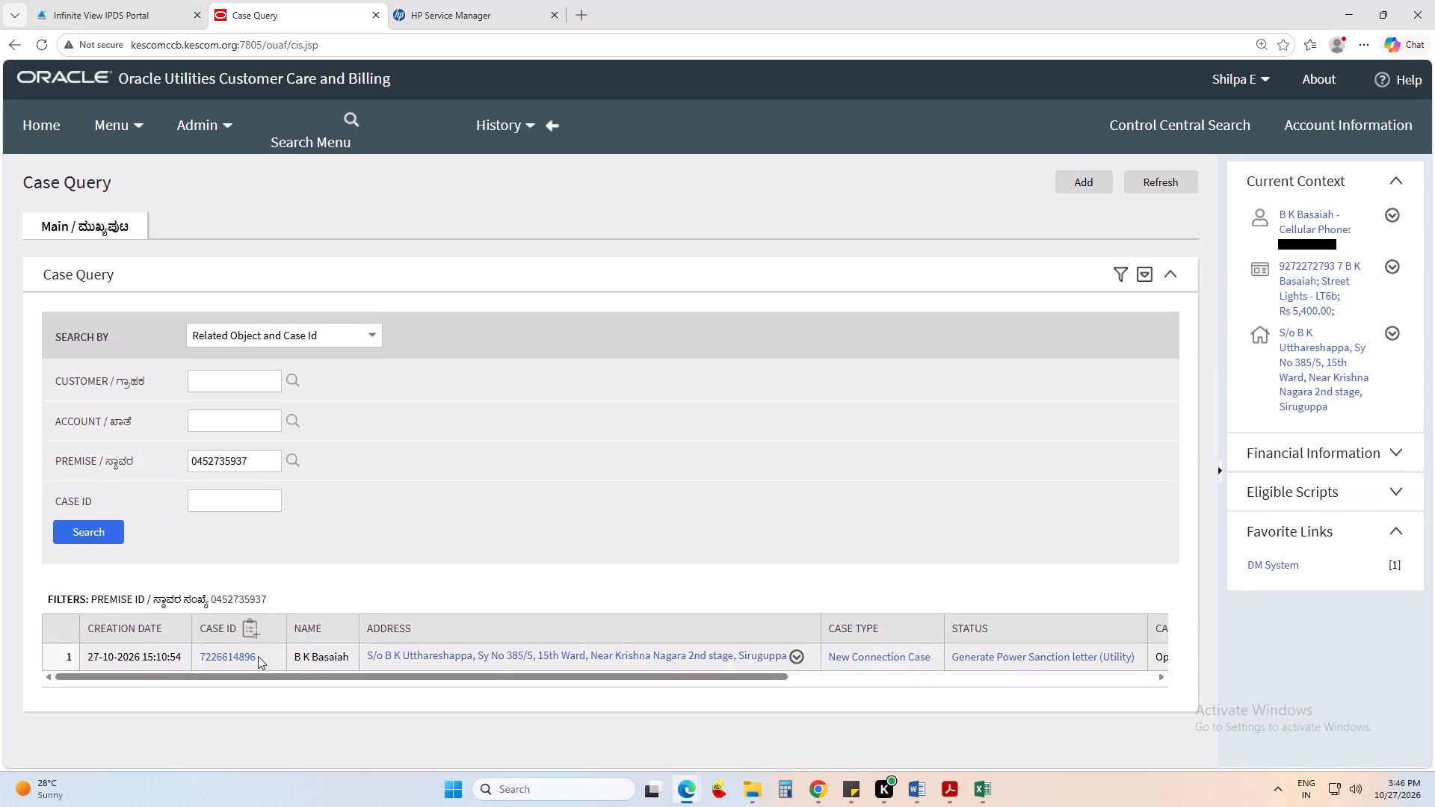
pyautogui.click(256, 656)
pyautogui.click(254, 656)
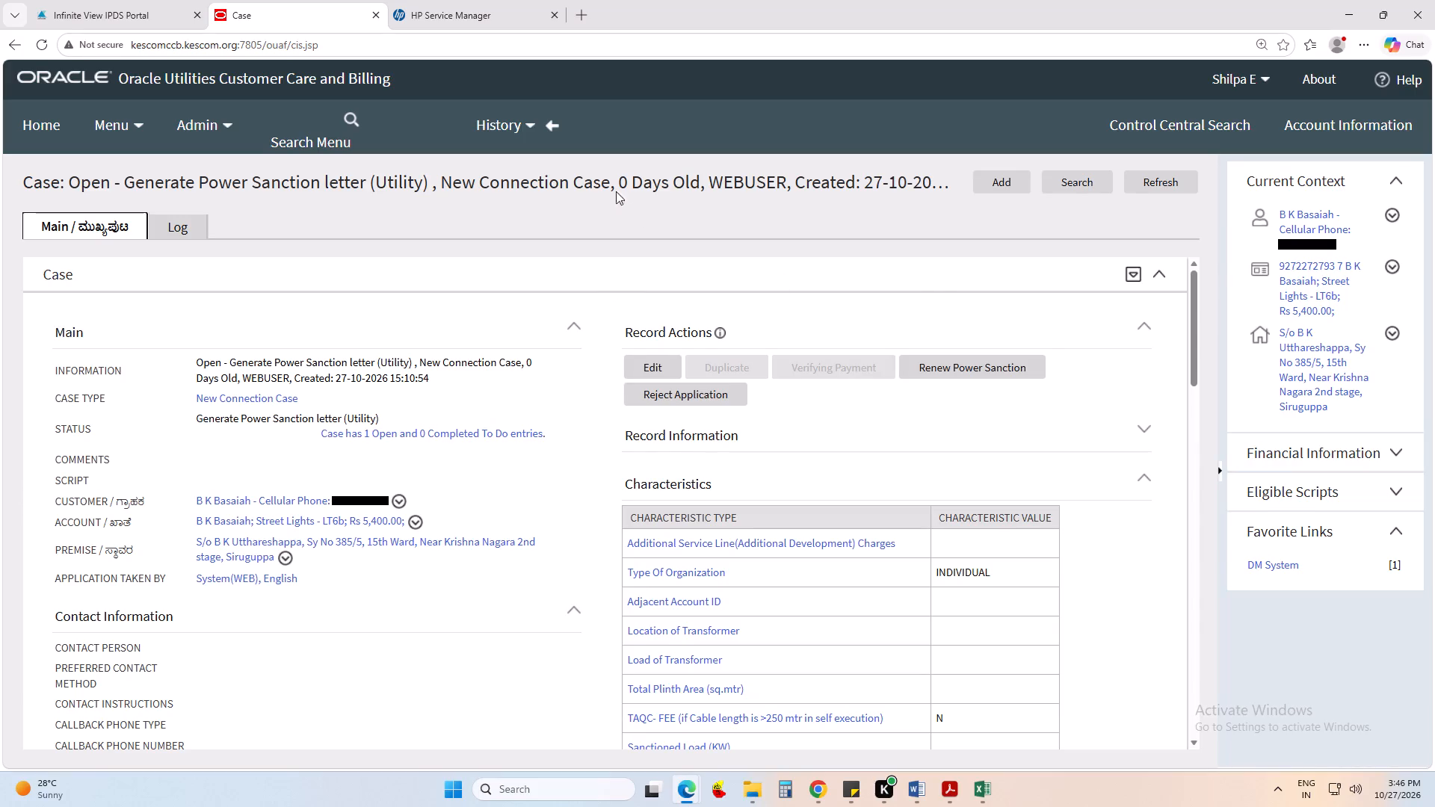
# Open the customer contact related to the newest case log entry and display its power sanction letter.
pyautogui.click(194, 232)
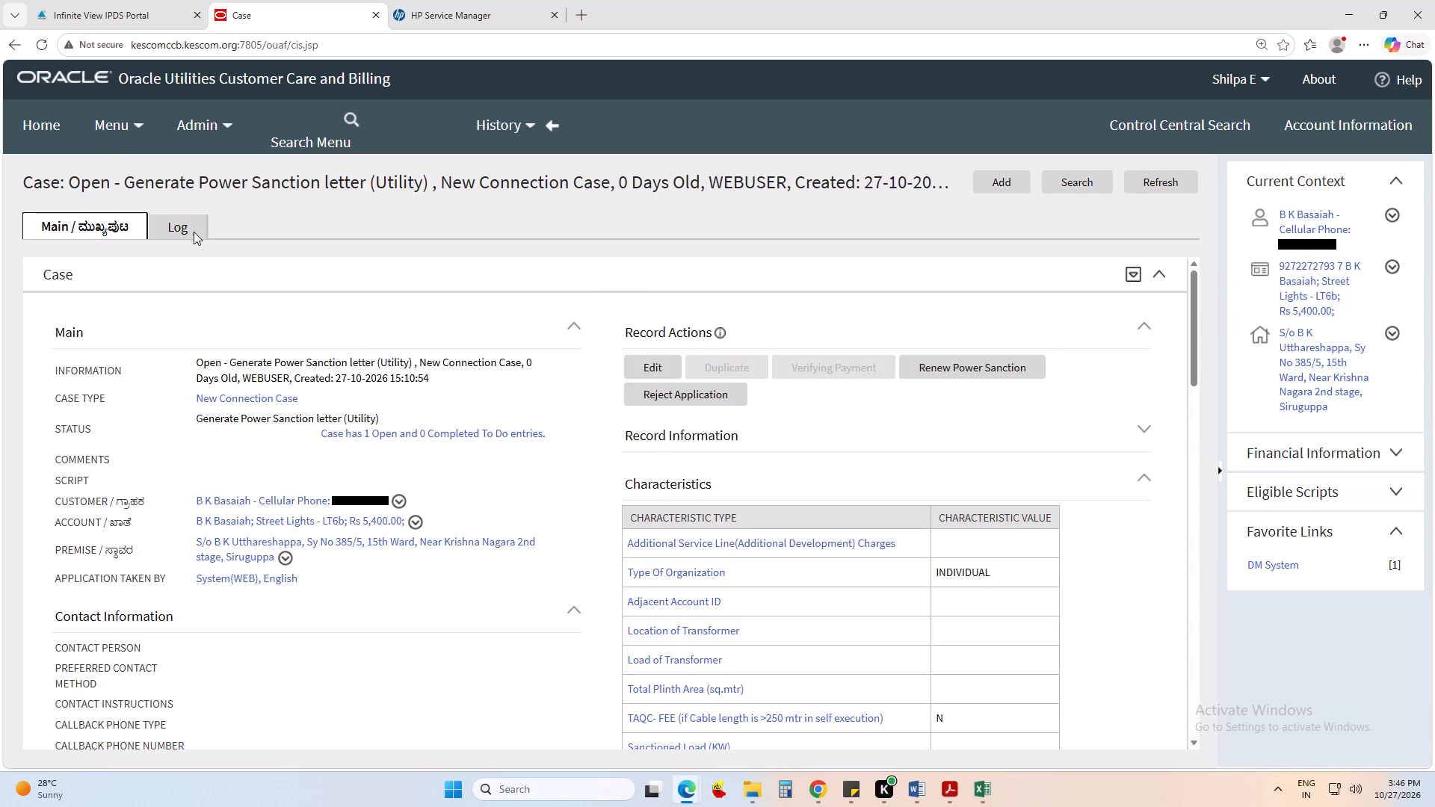
pyautogui.click(194, 232)
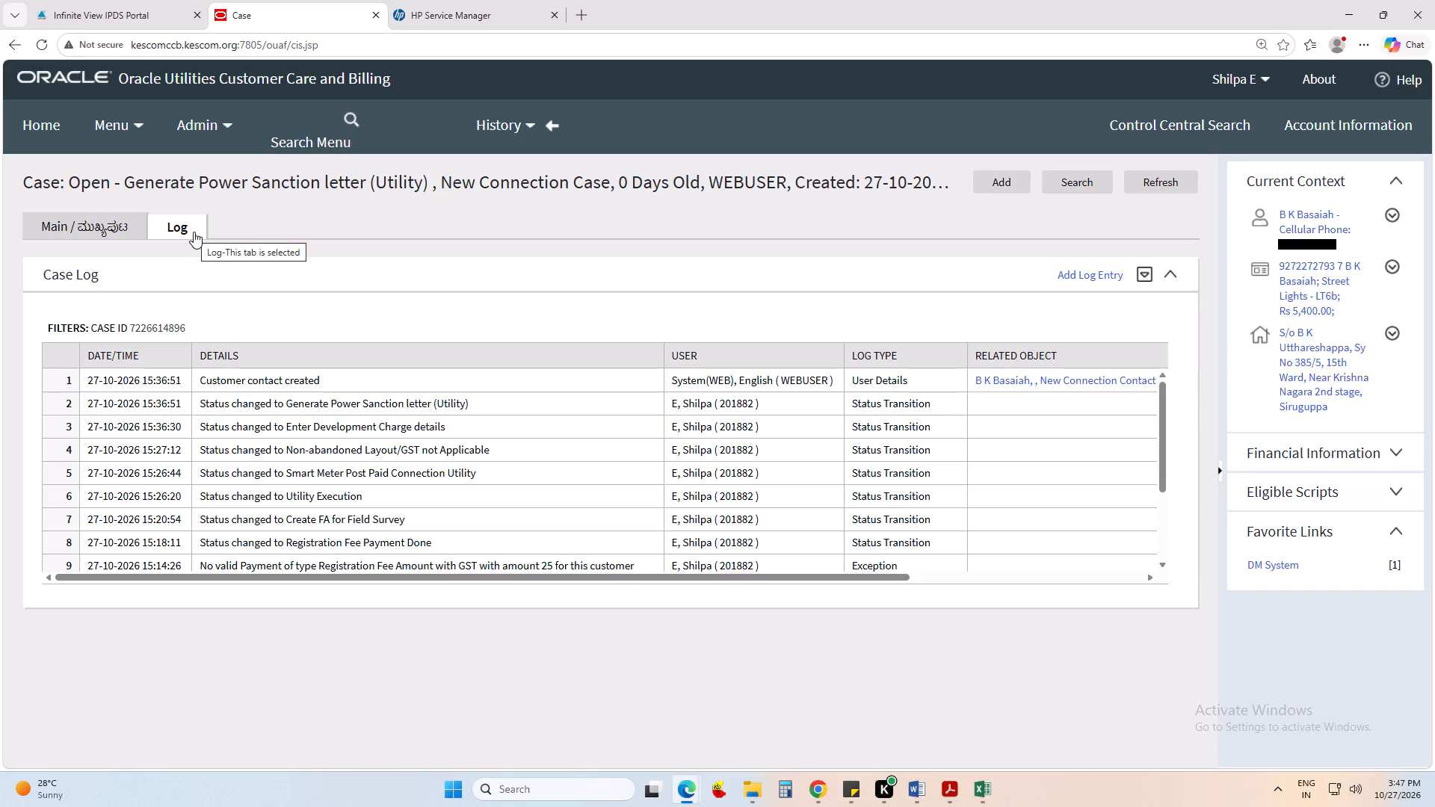
pyautogui.click(1106, 382)
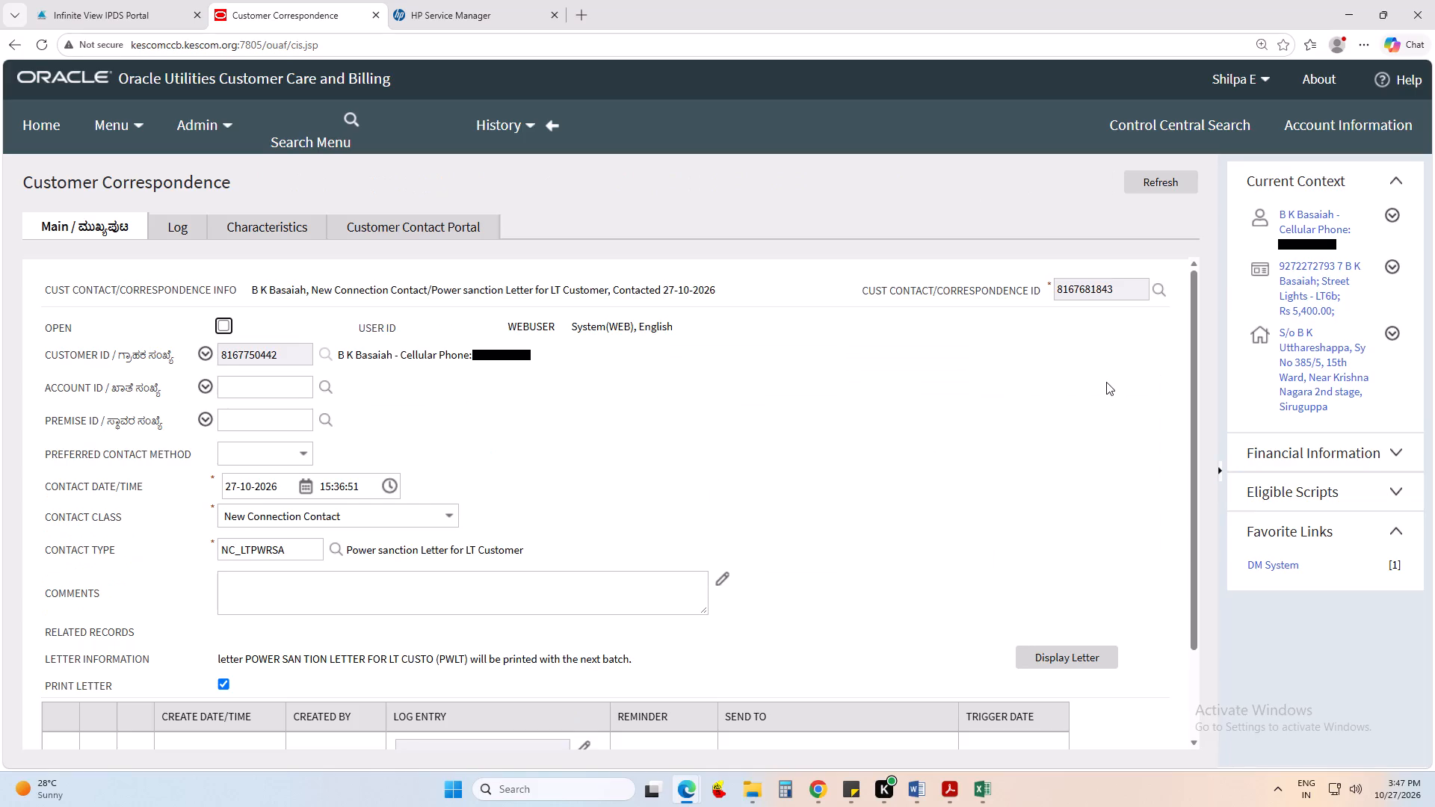
pyautogui.click(1081, 652)
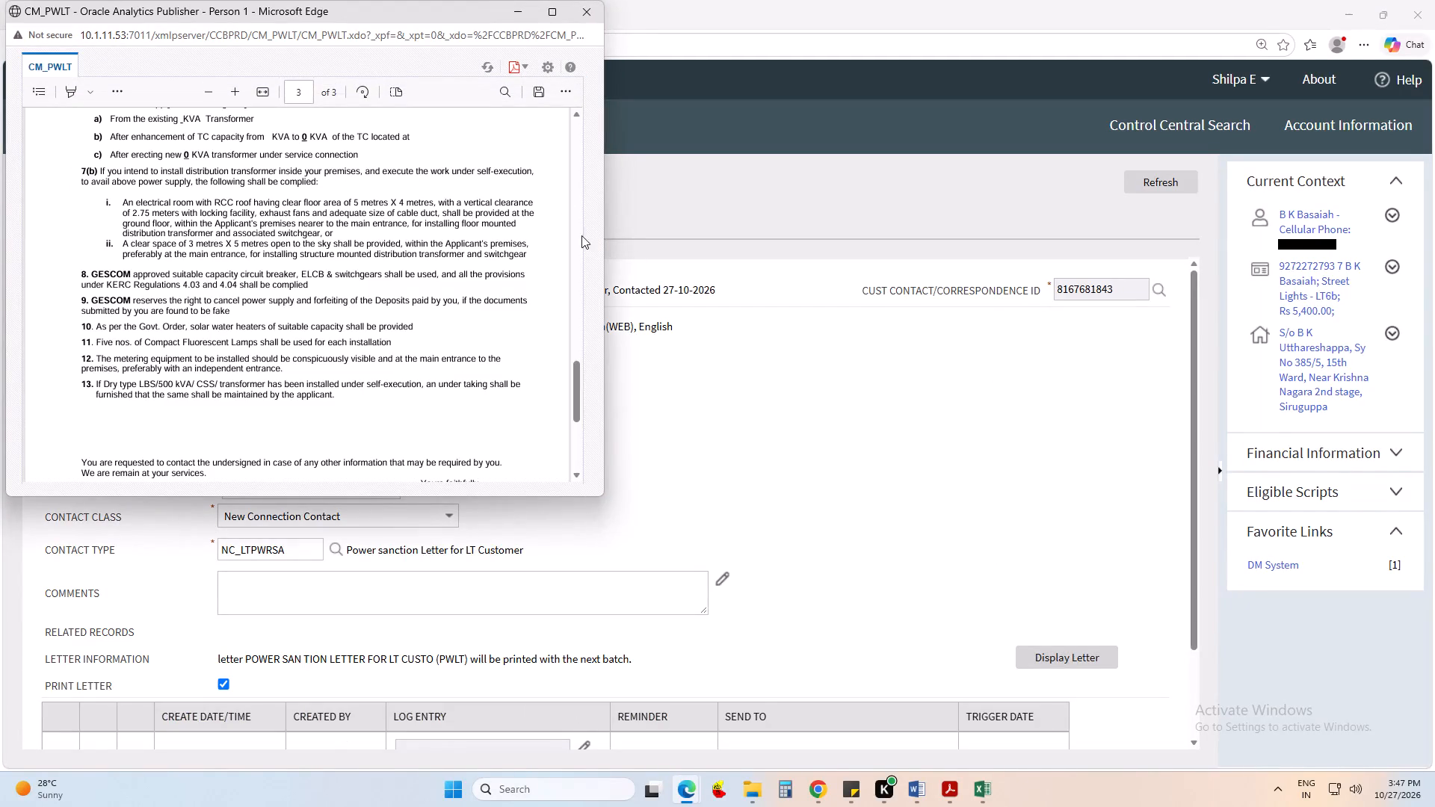
# Maximize the power sanction letter, take a screenshot of the charges table on page 2, and close the letter.
pyautogui.click(553, 3)
pyautogui.scroll(6, 730, 319)
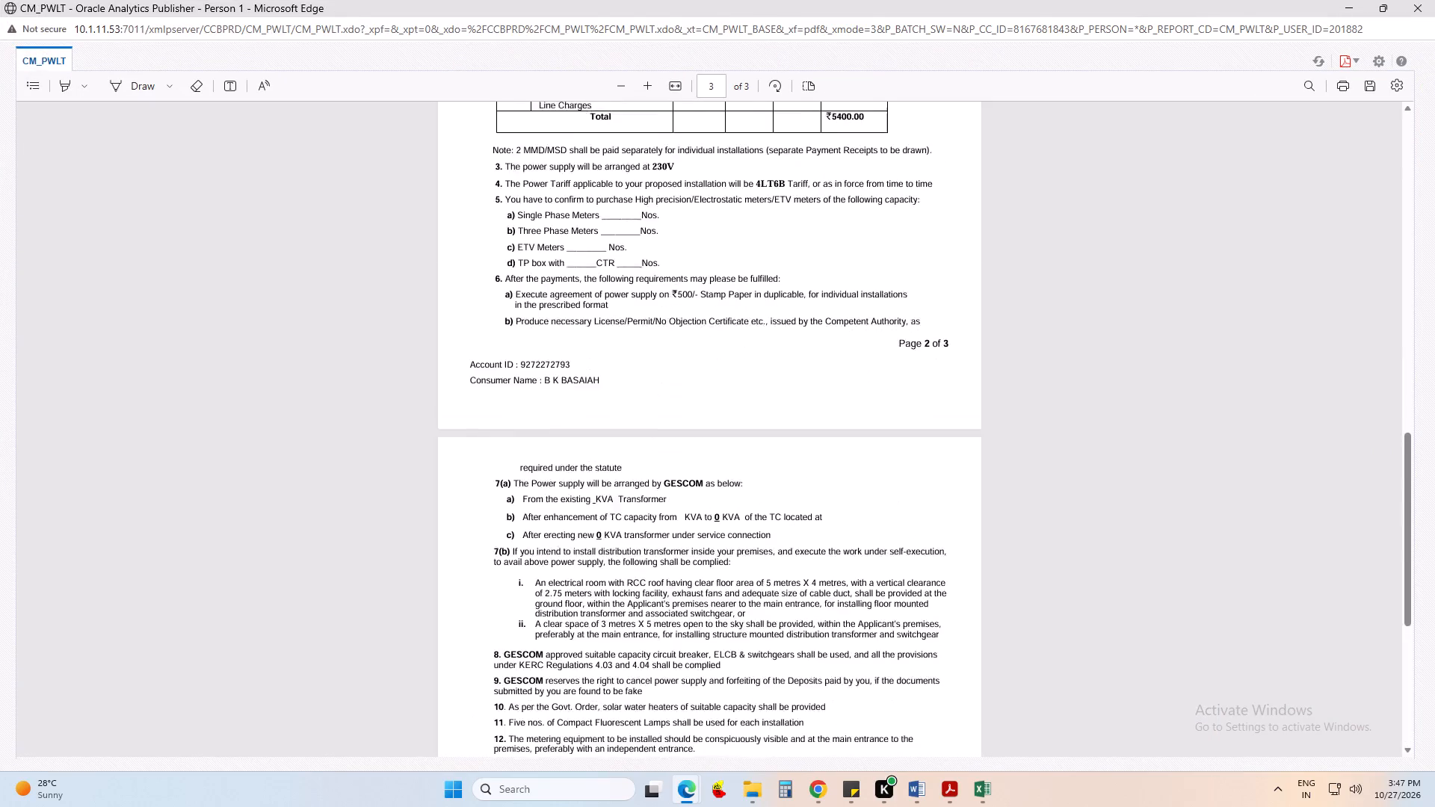
pyautogui.scroll(6, 730, 319)
pyautogui.scroll(-1, 732, 314)
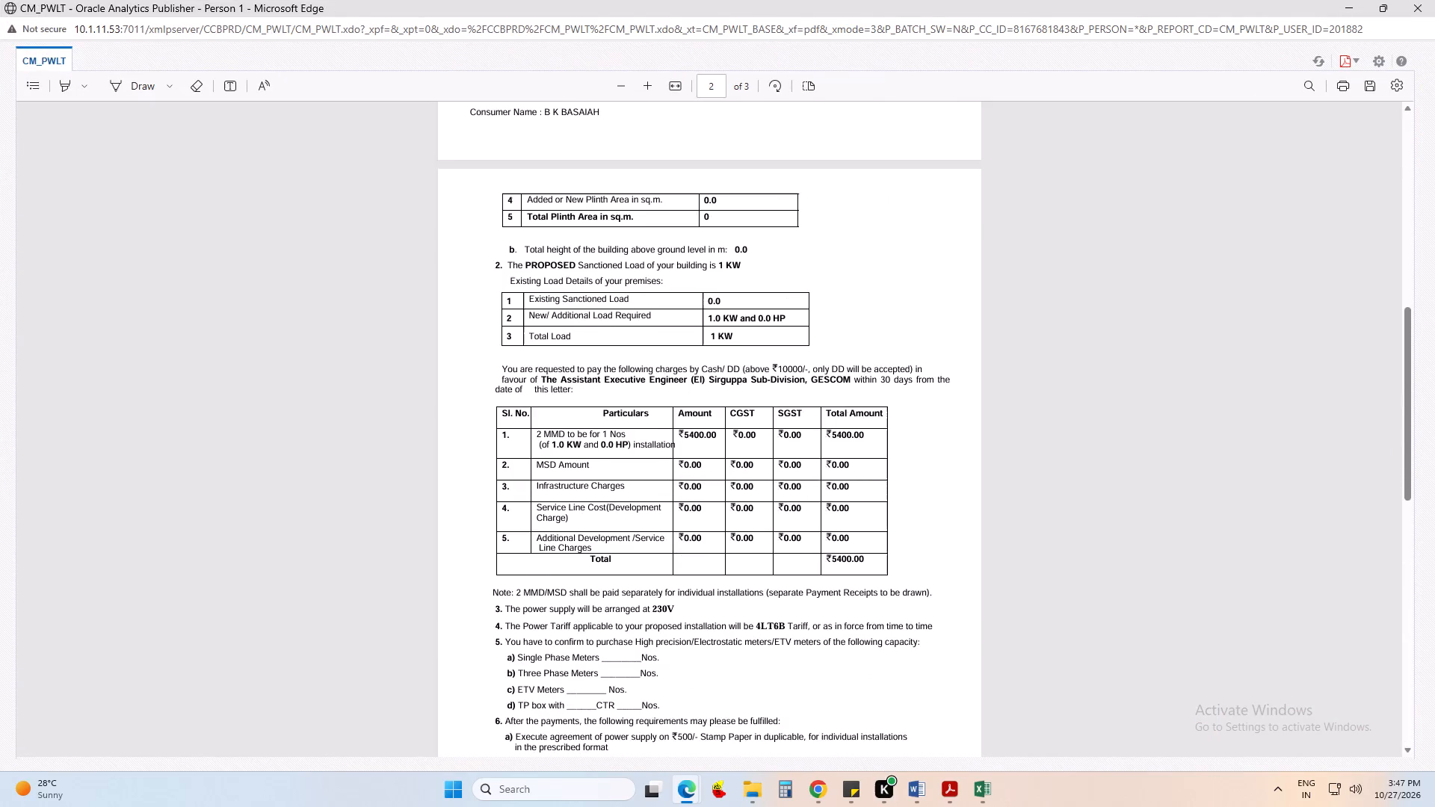
pyautogui.scroll(-2, 700, 278)
pyautogui.scroll(1, 700, 276)
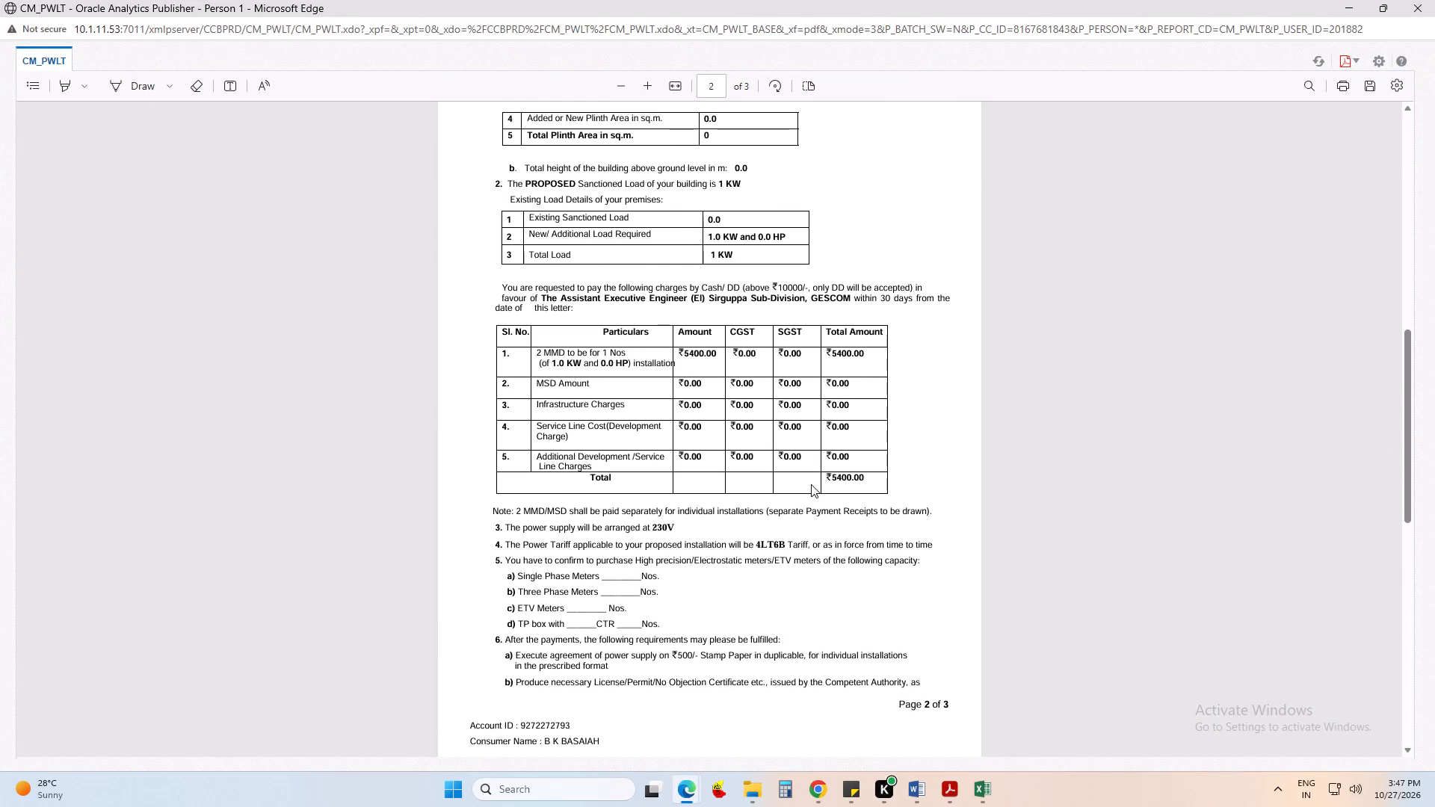
pyautogui.press('super+Print')
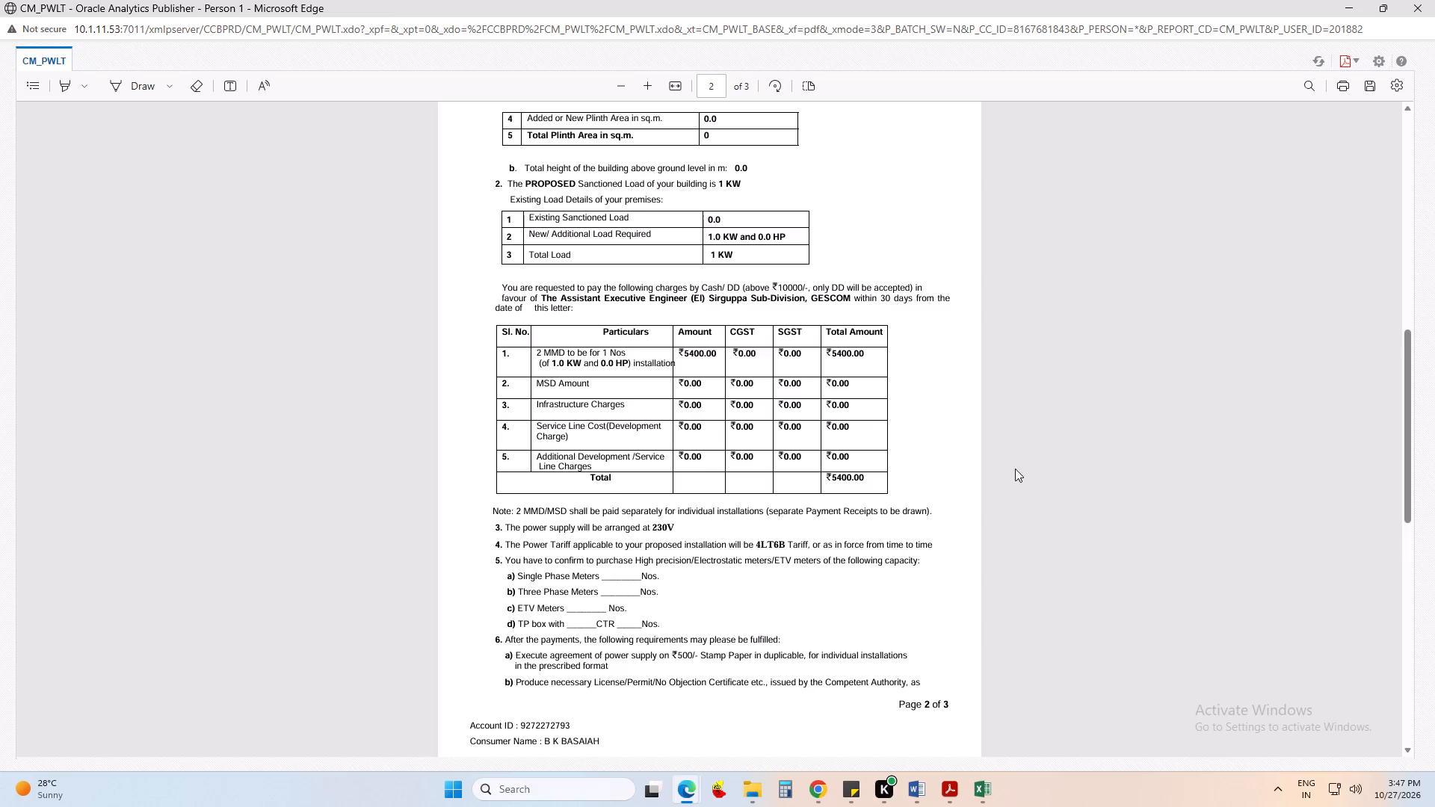
pyautogui.click(1407, 6)
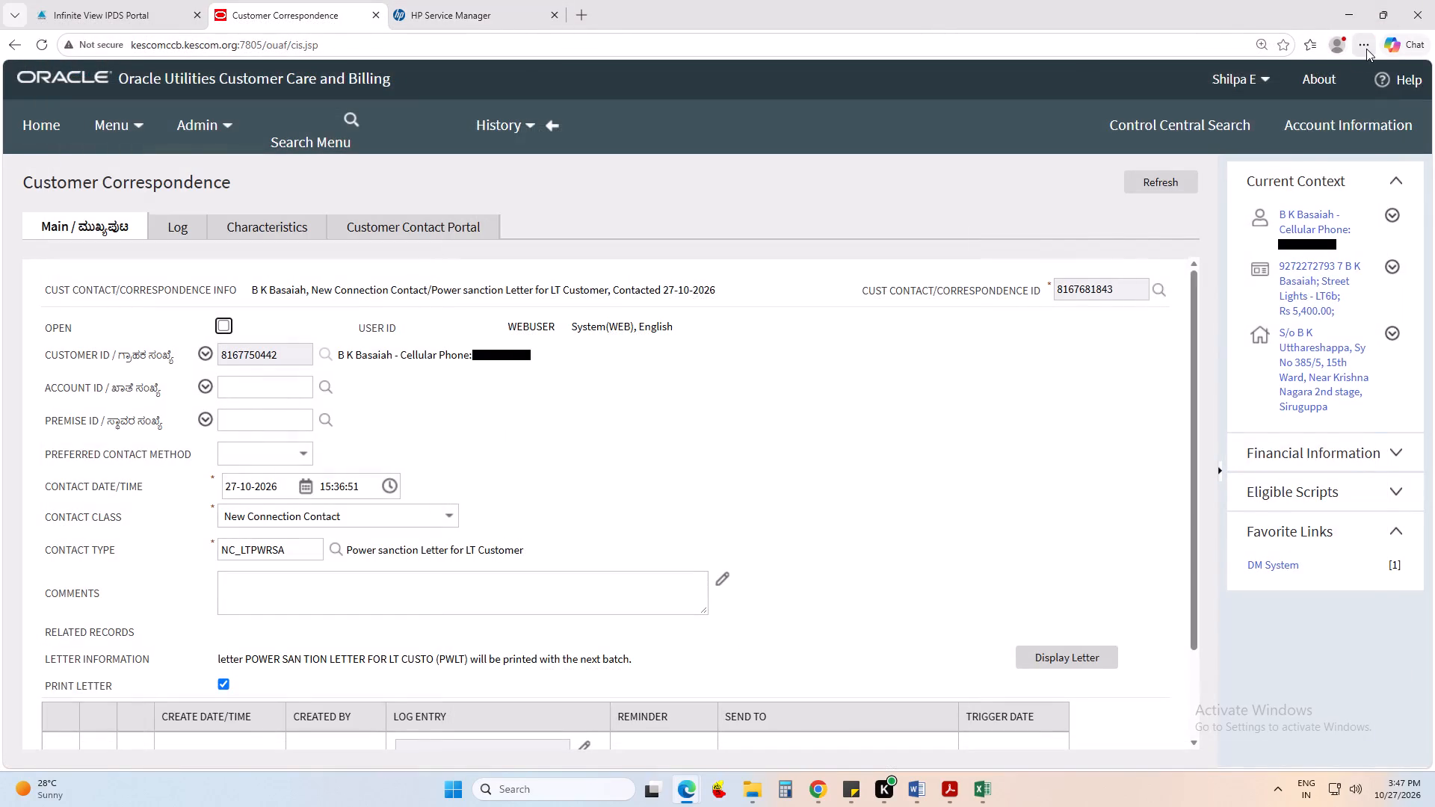
# Open the downloaded demand note PDFFile (11).pdf and take a screenshot showing its charges table.
pyautogui.click(1366, 49)
pyautogui.click(1179, 267)
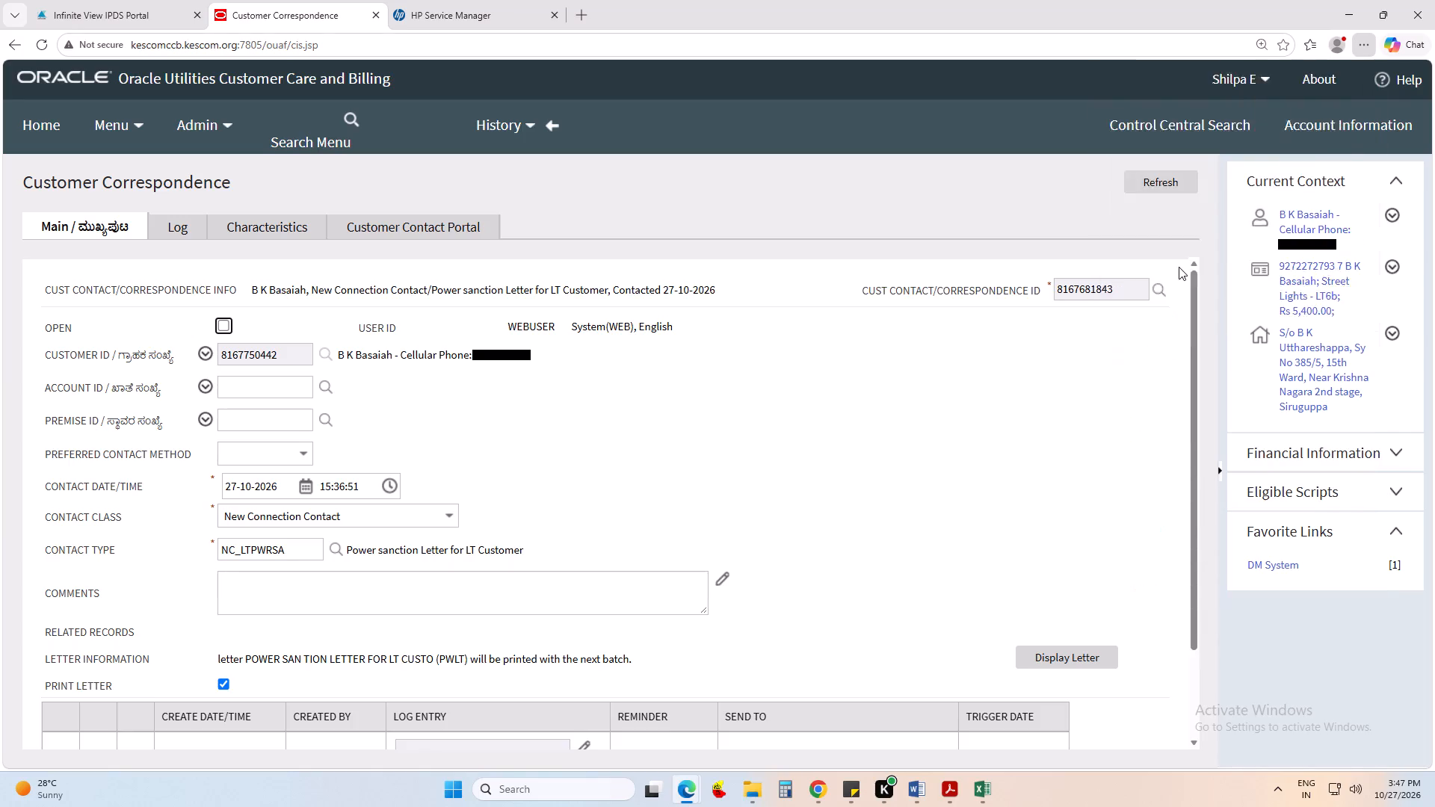
pyautogui.click(1136, 123)
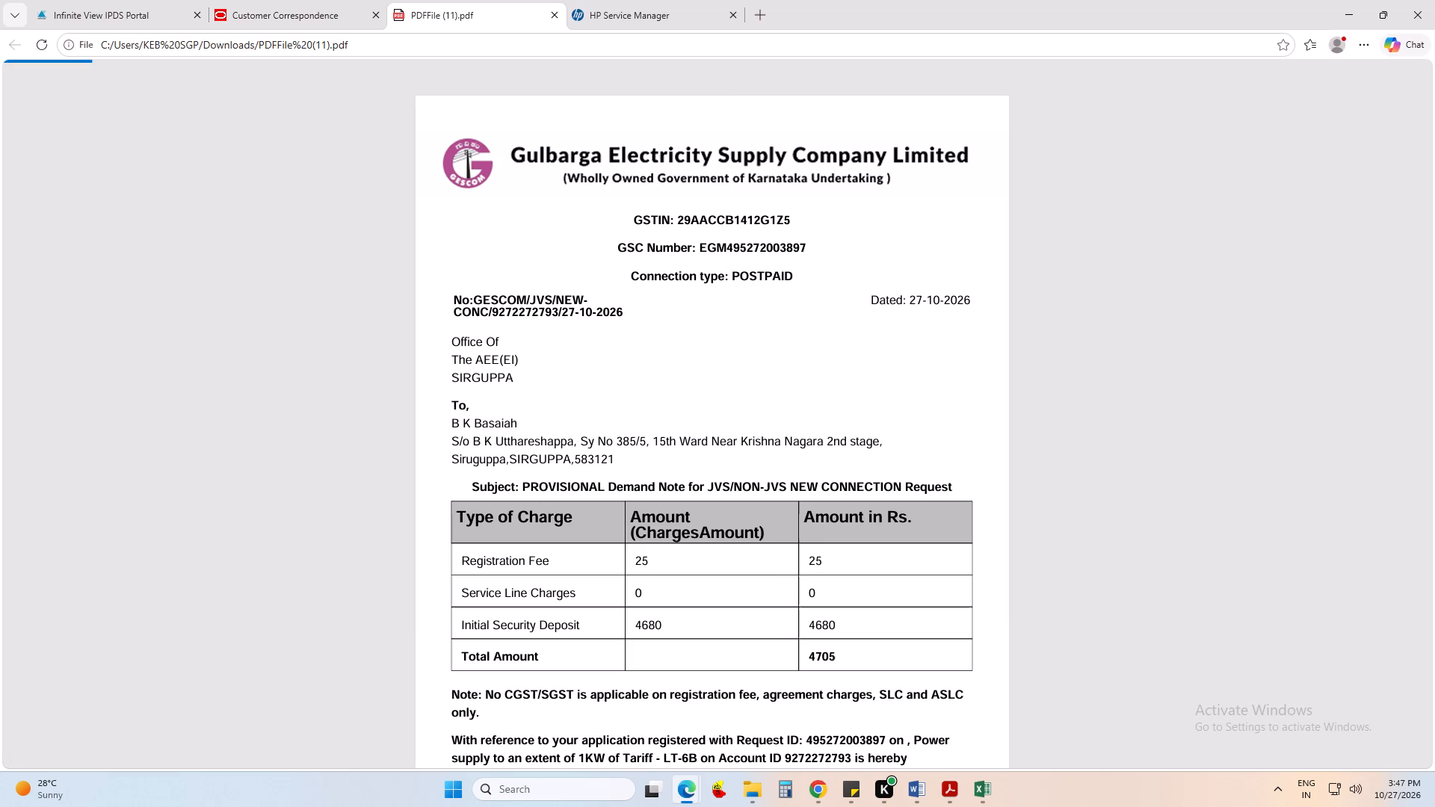
pyautogui.scroll(-1, 727, 490)
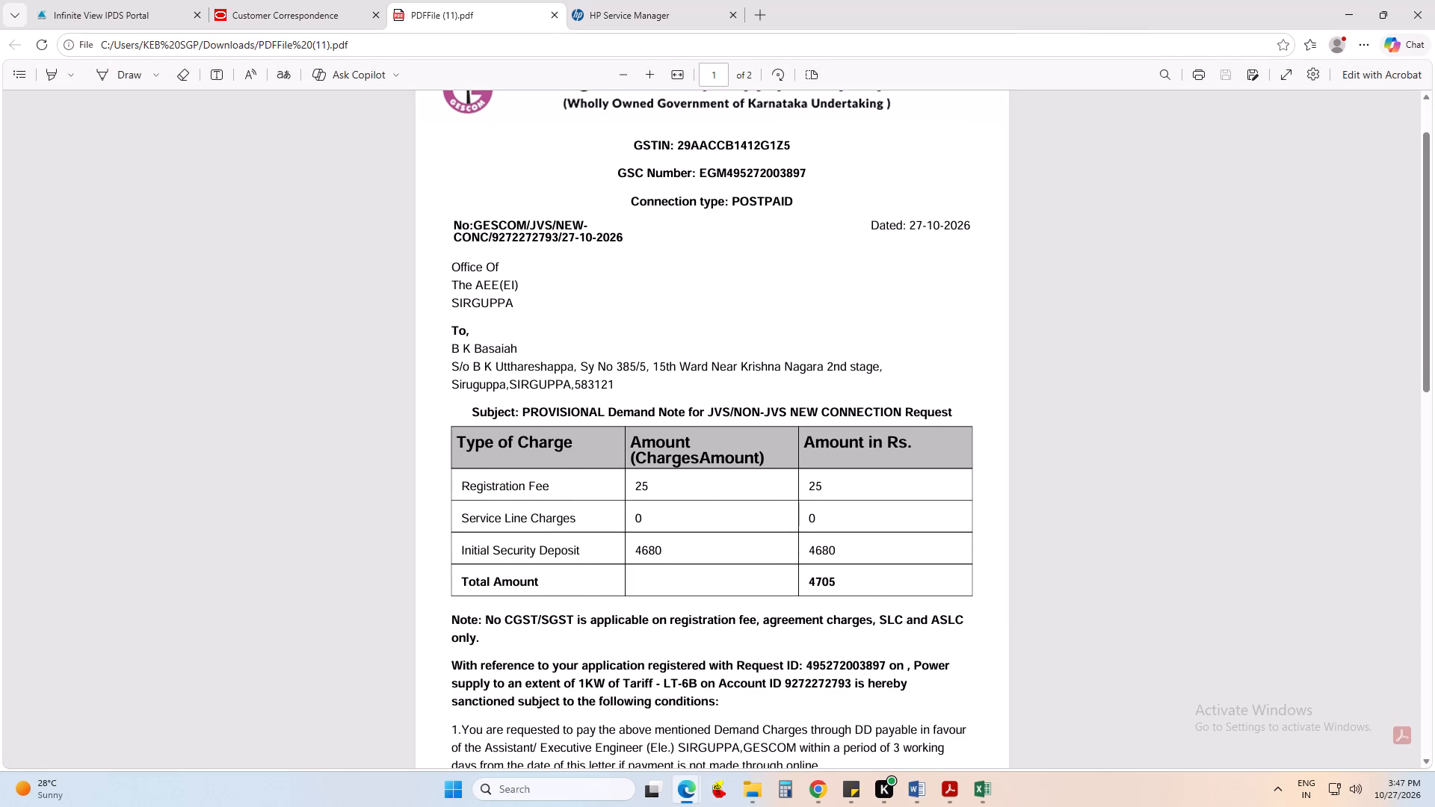
pyautogui.press('super+Print')
# Switch to File Explorer, open the Screenshots folder, and view Screenshot (9) in Photos.
pyautogui.click(751, 790)
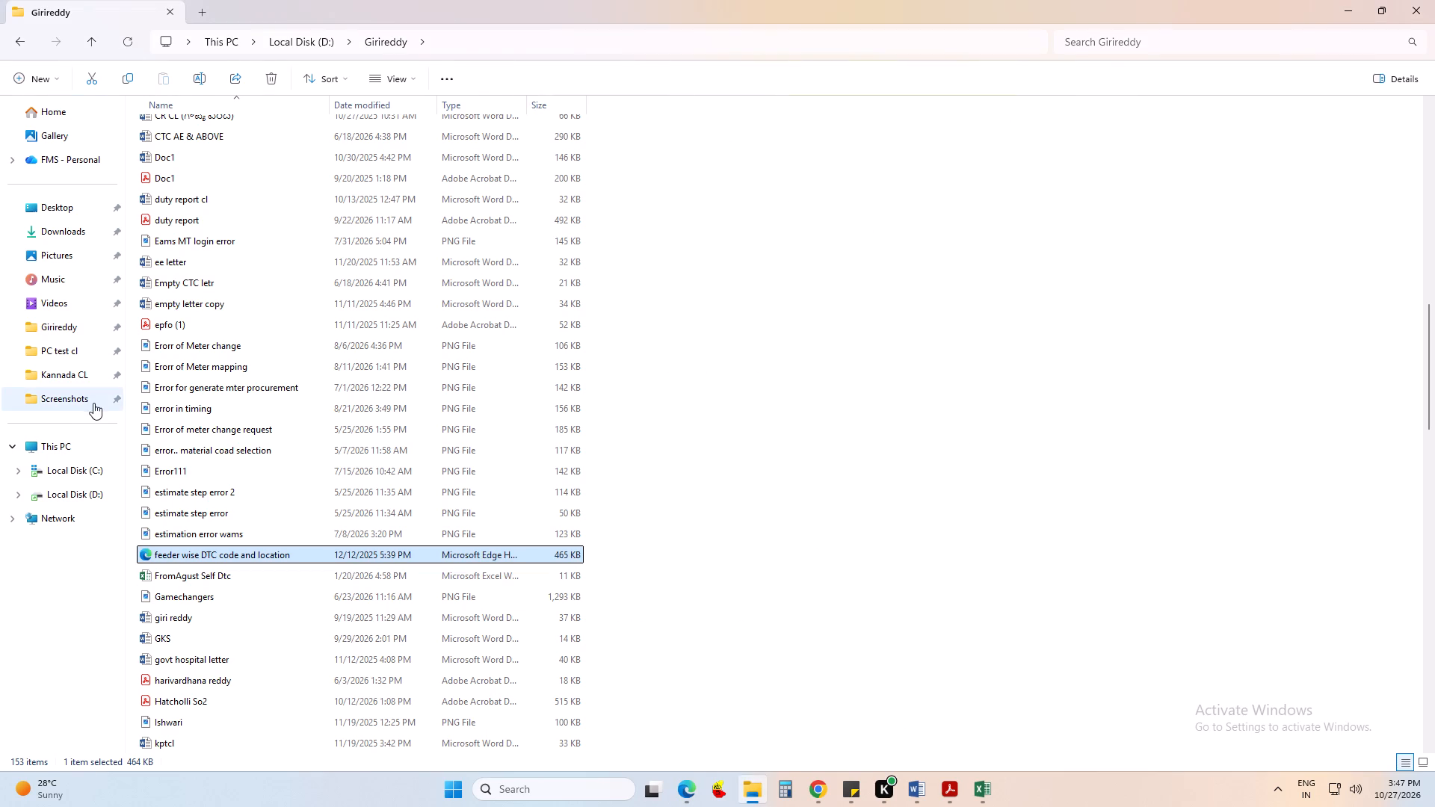
pyautogui.click(93, 403)
pyautogui.scroll(4, 344, 270)
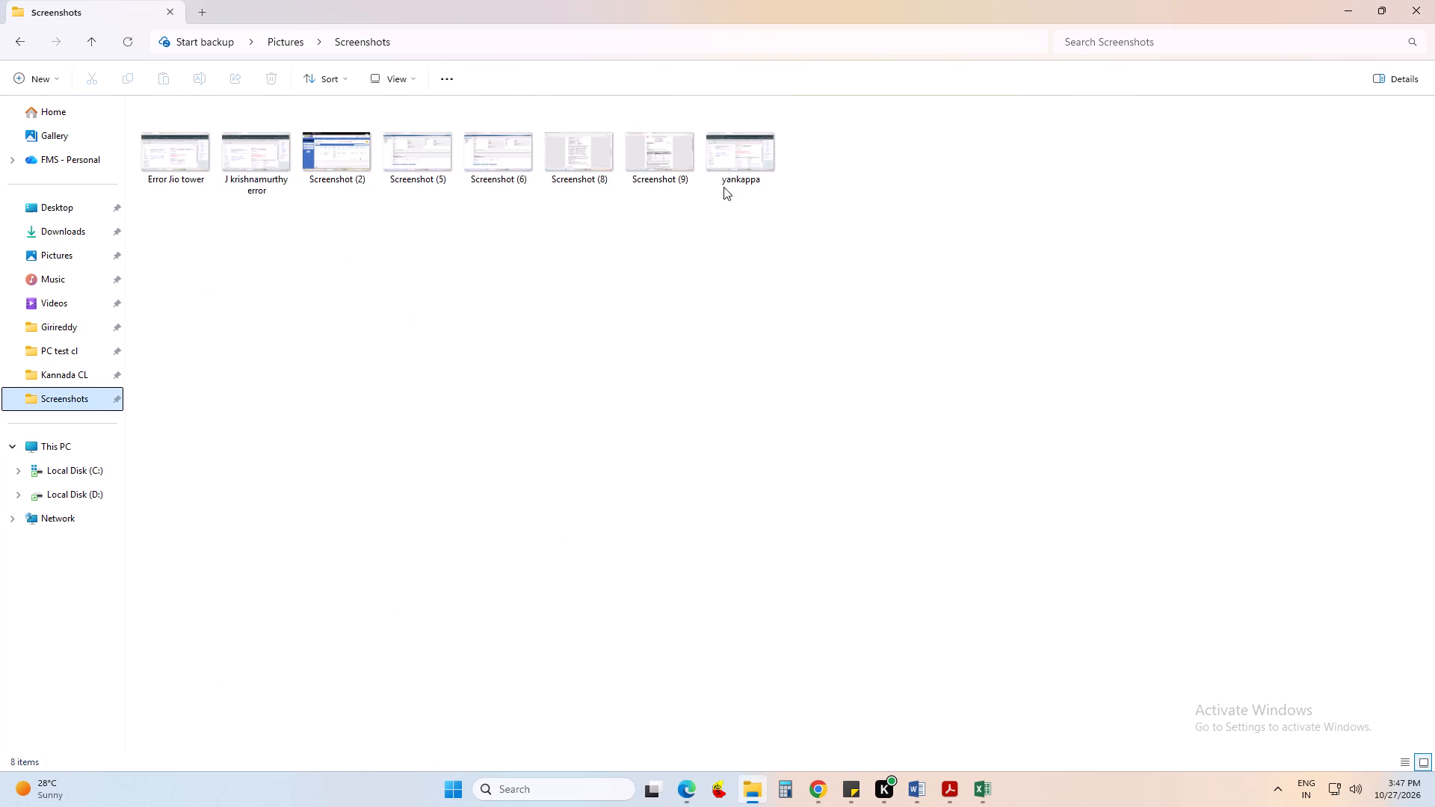
pyautogui.doubleClick(665, 158)
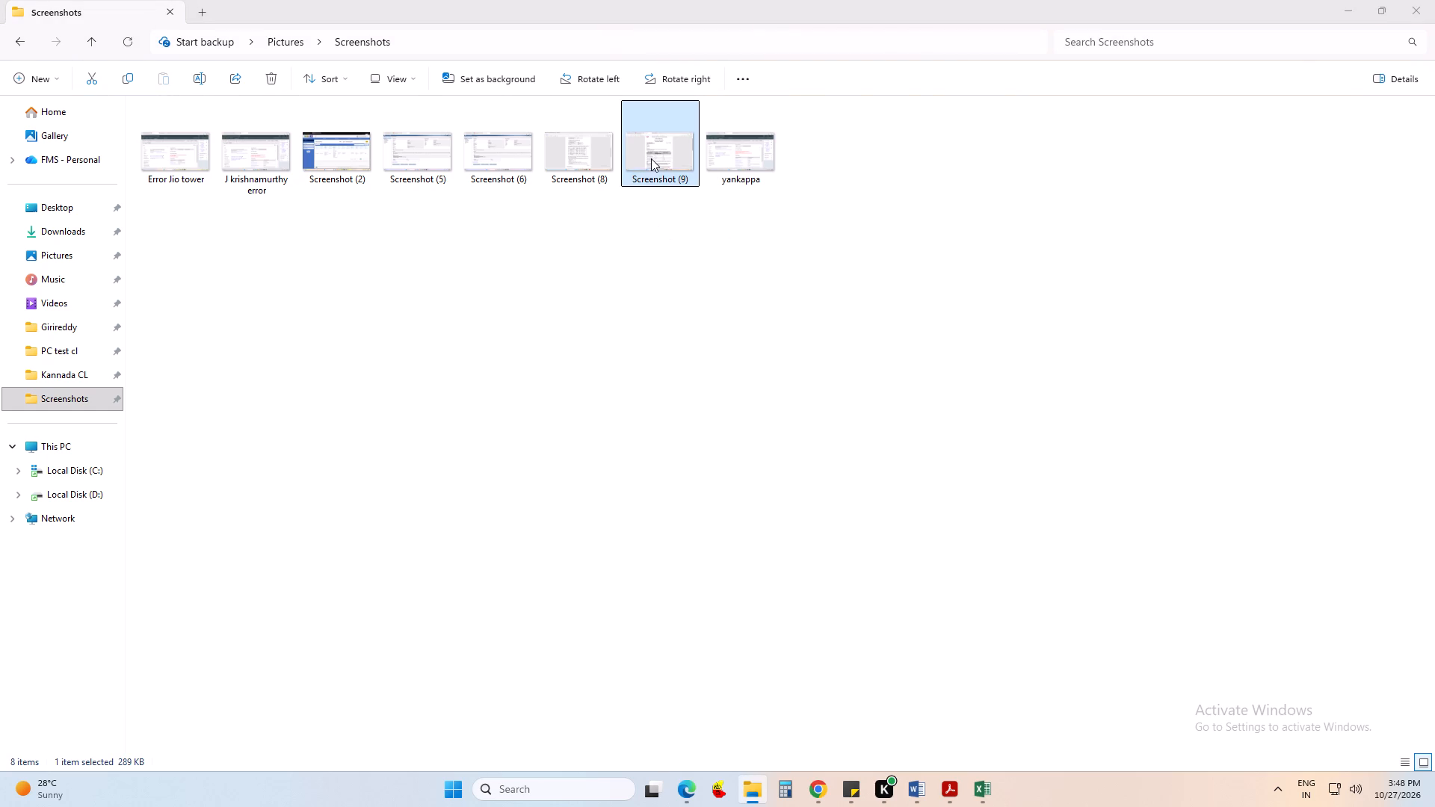
pyautogui.doubleClick(647, 397)
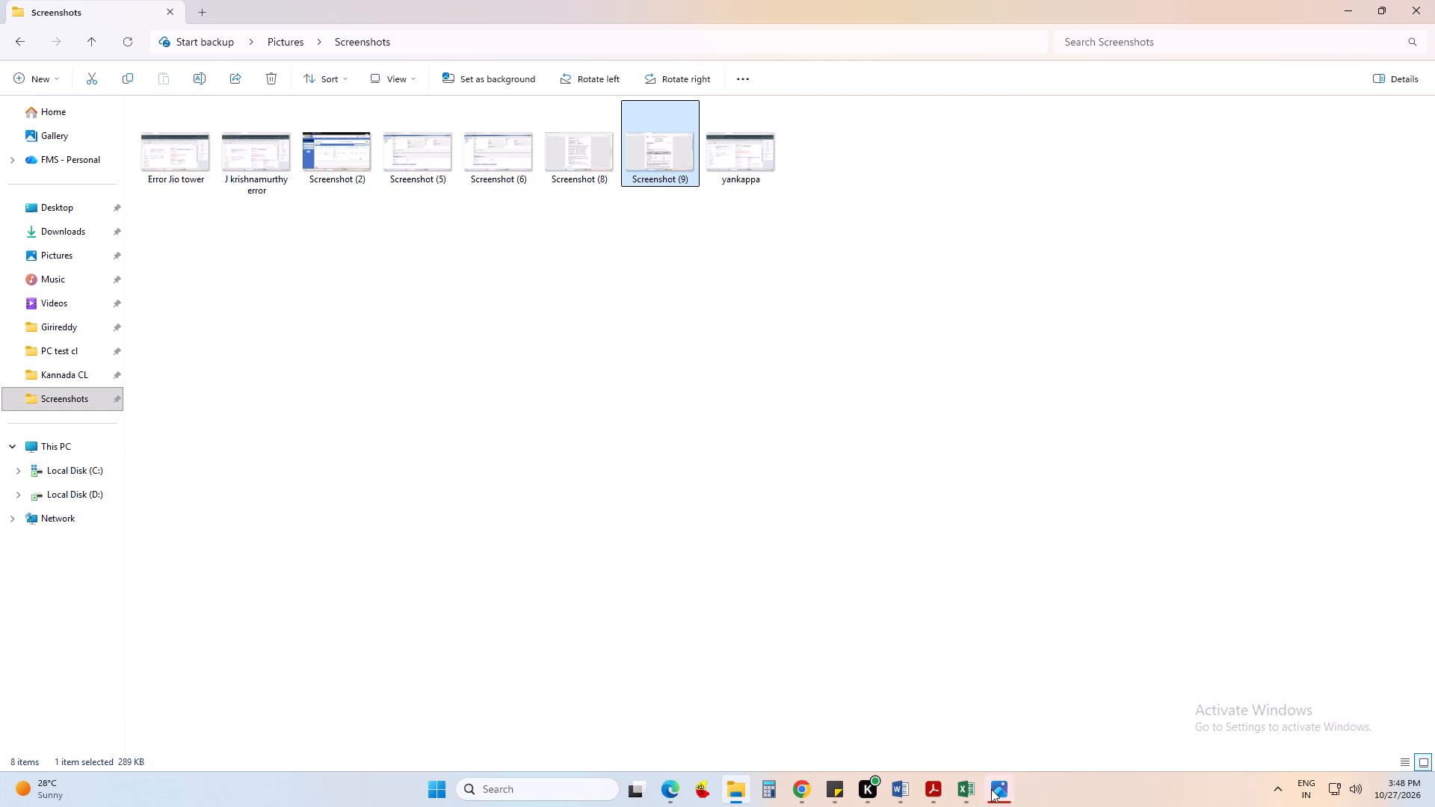
pyautogui.click(992, 758)
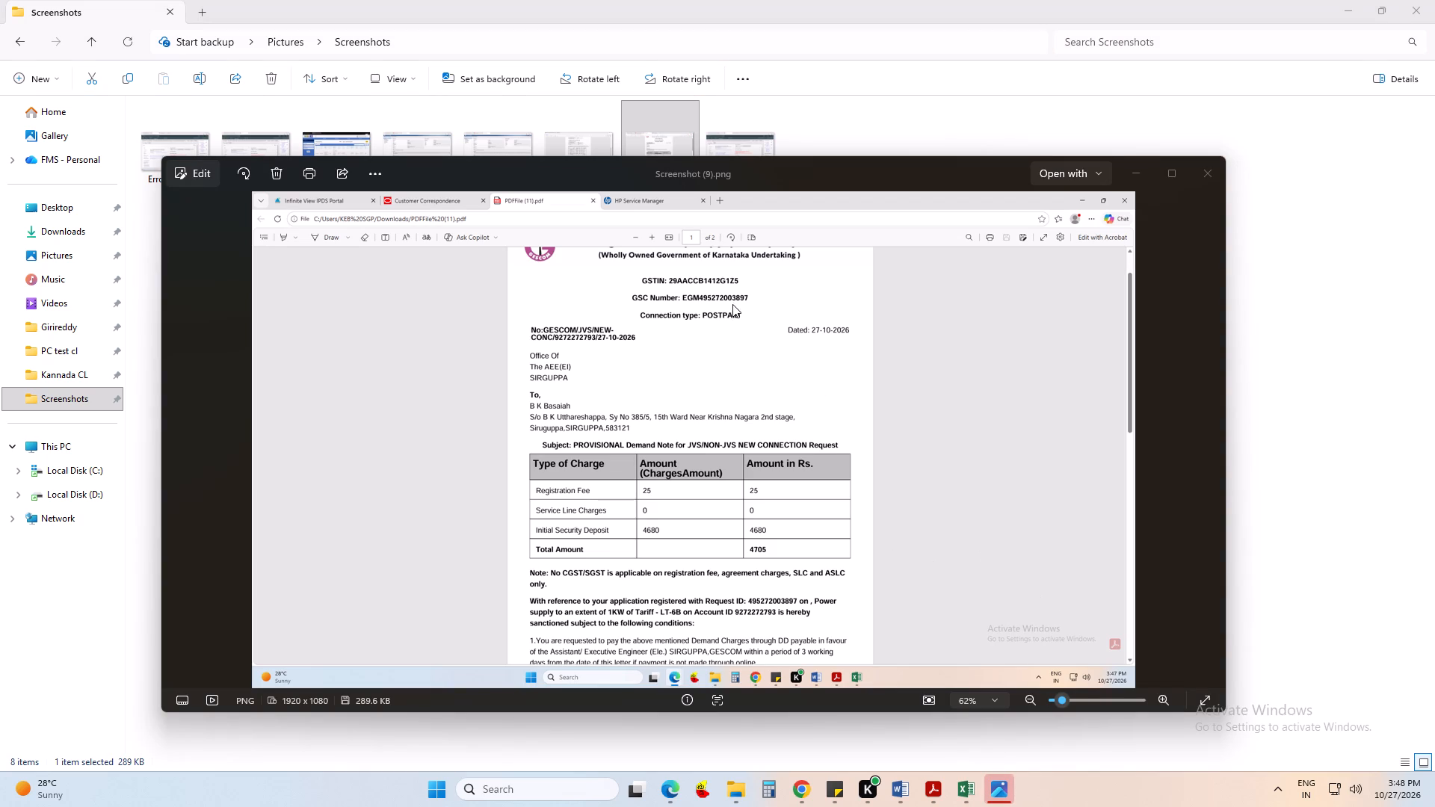
pyautogui.click(1195, 175)
# Rename the Screenshot (9) image as "WSS demand note".
pyautogui.rightClick(661, 143)
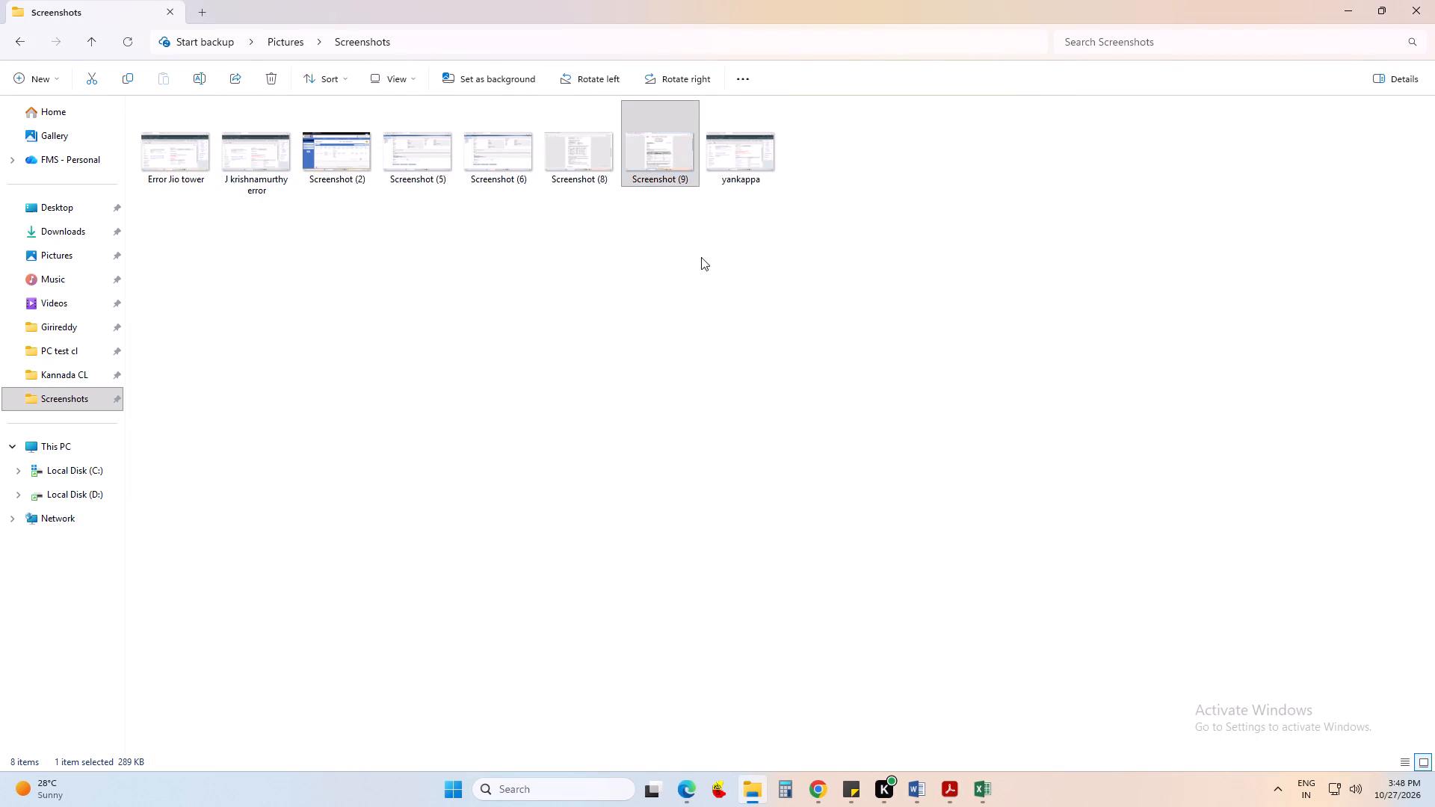
pyautogui.click(808, 142)
pyautogui.click(795, 147)
pyautogui.press('BackSpace')
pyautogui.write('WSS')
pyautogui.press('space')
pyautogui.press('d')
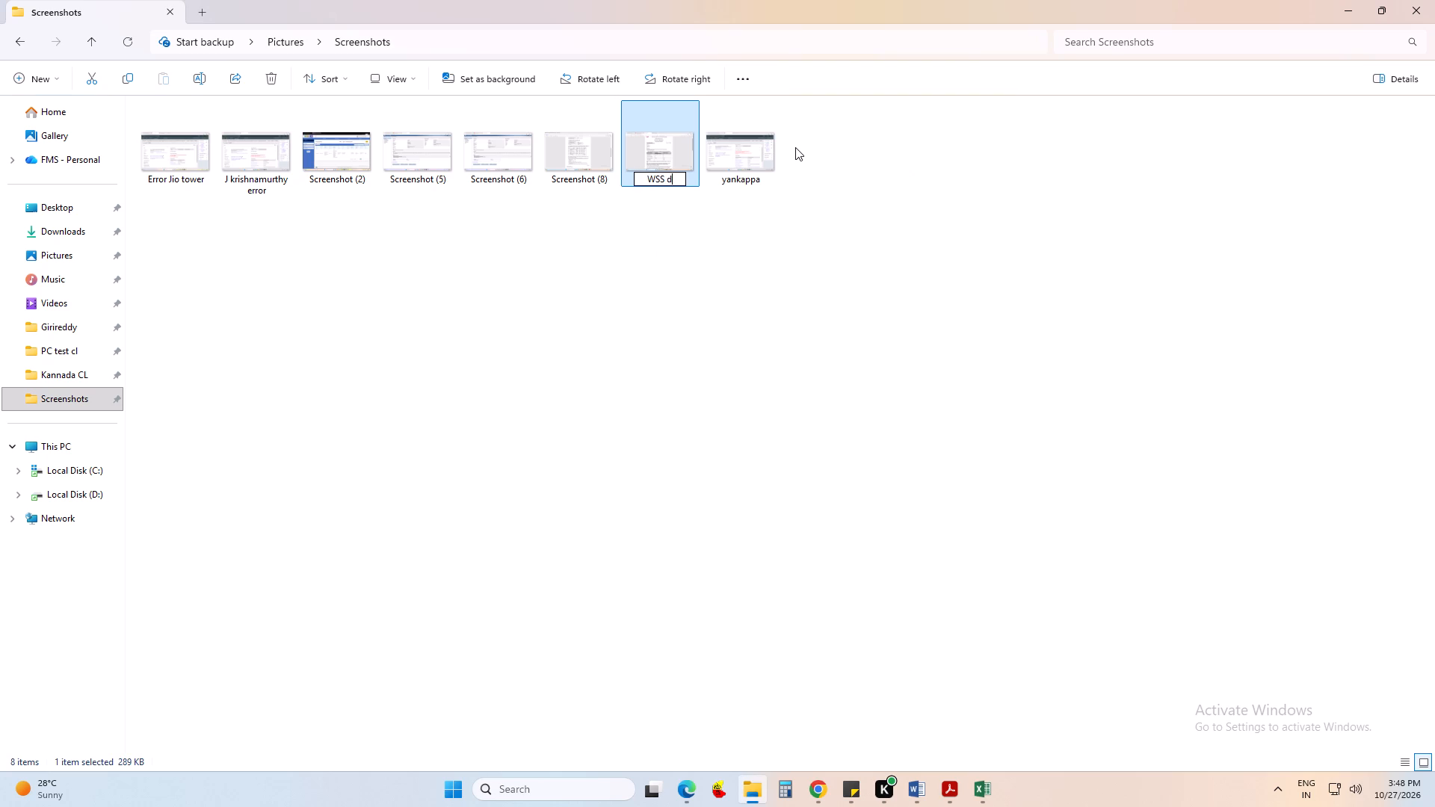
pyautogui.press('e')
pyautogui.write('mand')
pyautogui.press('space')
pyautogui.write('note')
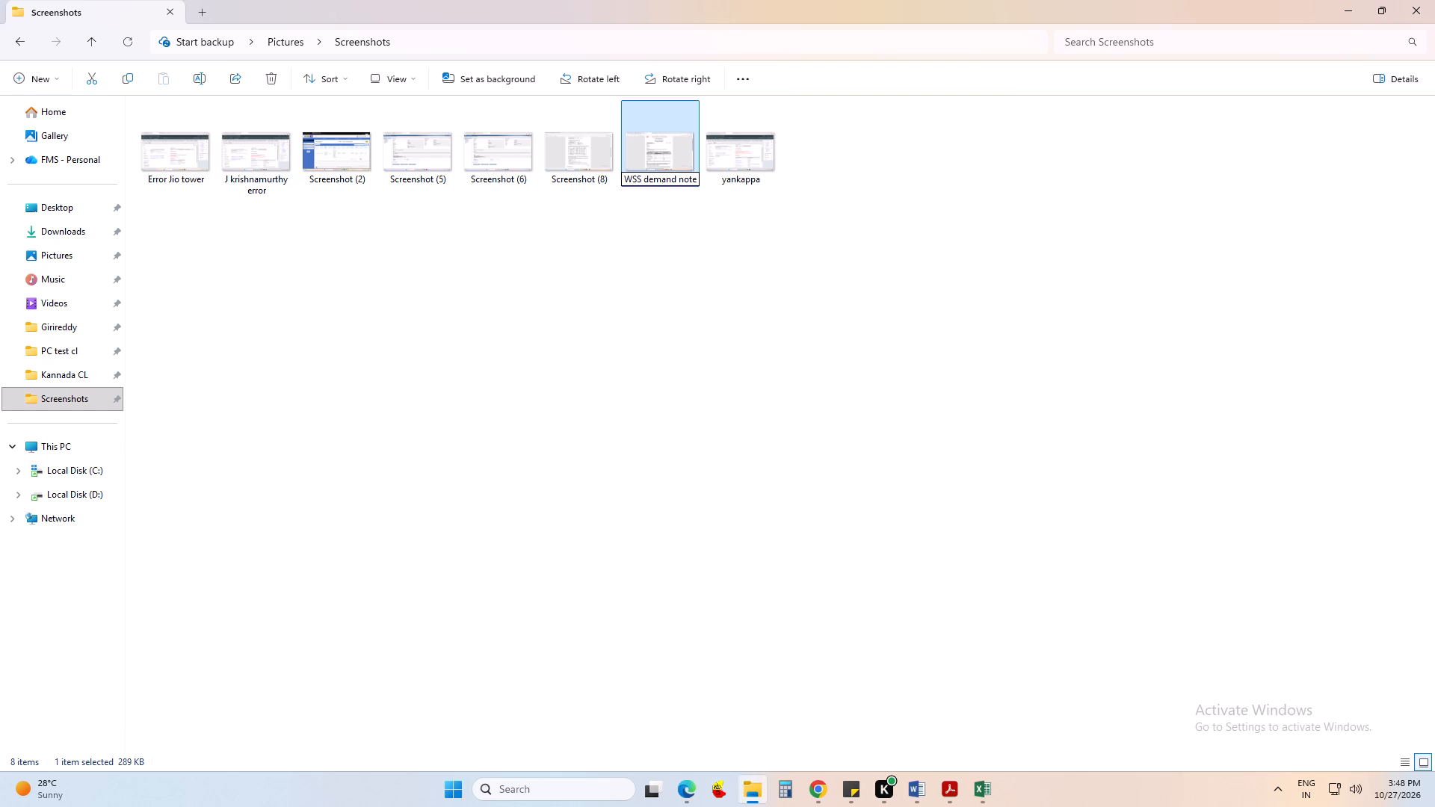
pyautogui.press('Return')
pyautogui.scroll(1, 822, 136)
pyautogui.click(829, 262)
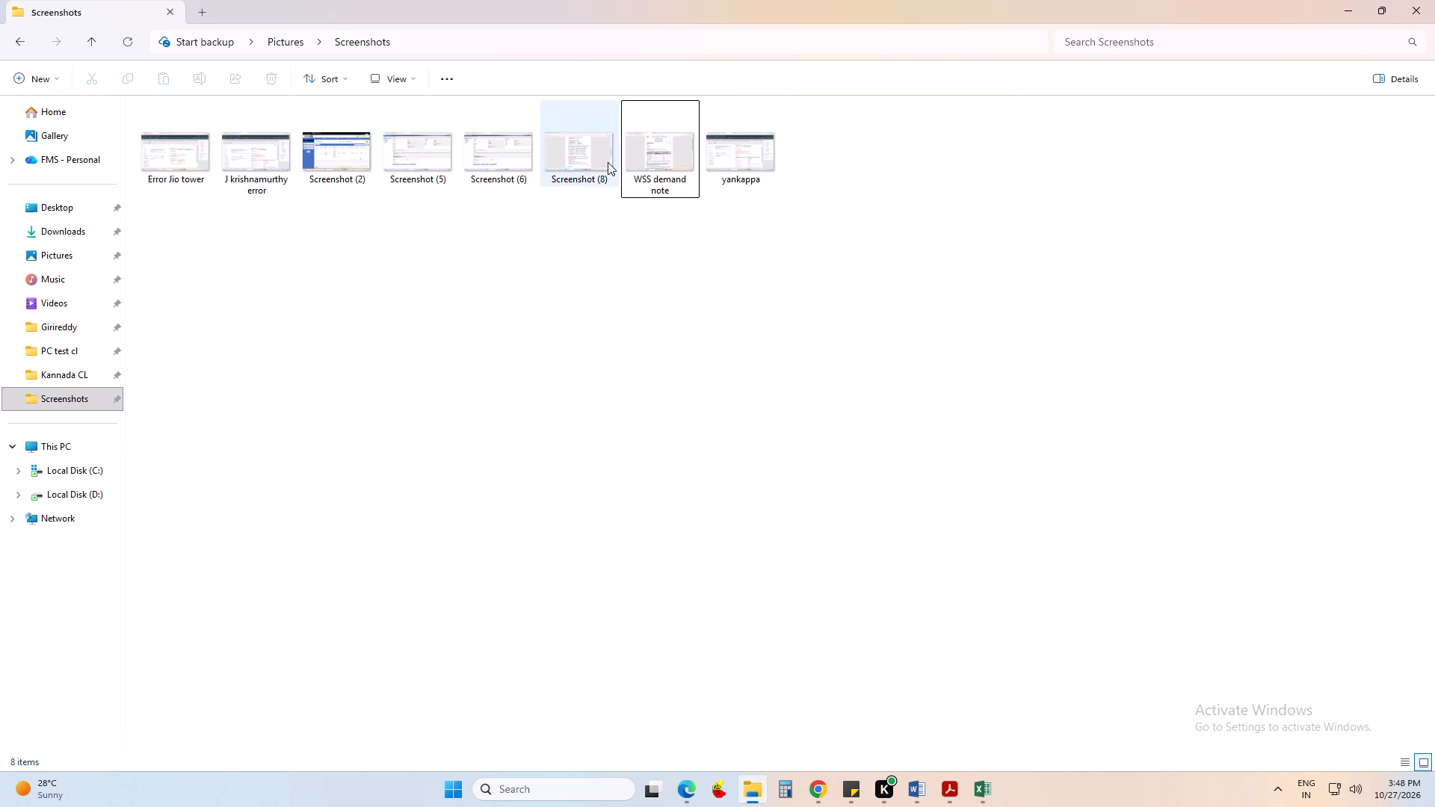
# Rename the Screenshot (8) image as "CCB PS genarated".
pyautogui.click(605, 161)
pyautogui.rightClick(604, 161)
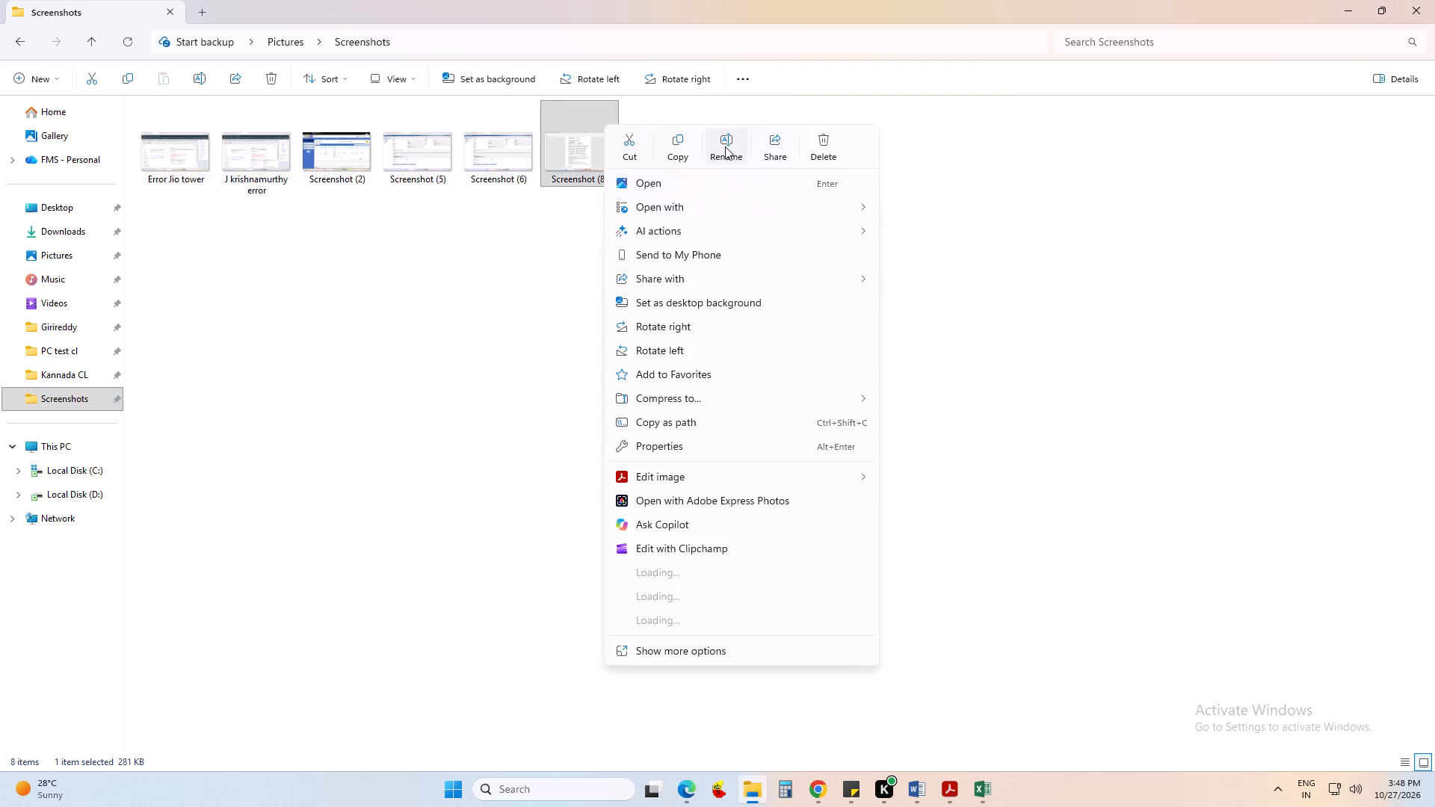
pyautogui.click(726, 146)
pyautogui.press('BackSpace')
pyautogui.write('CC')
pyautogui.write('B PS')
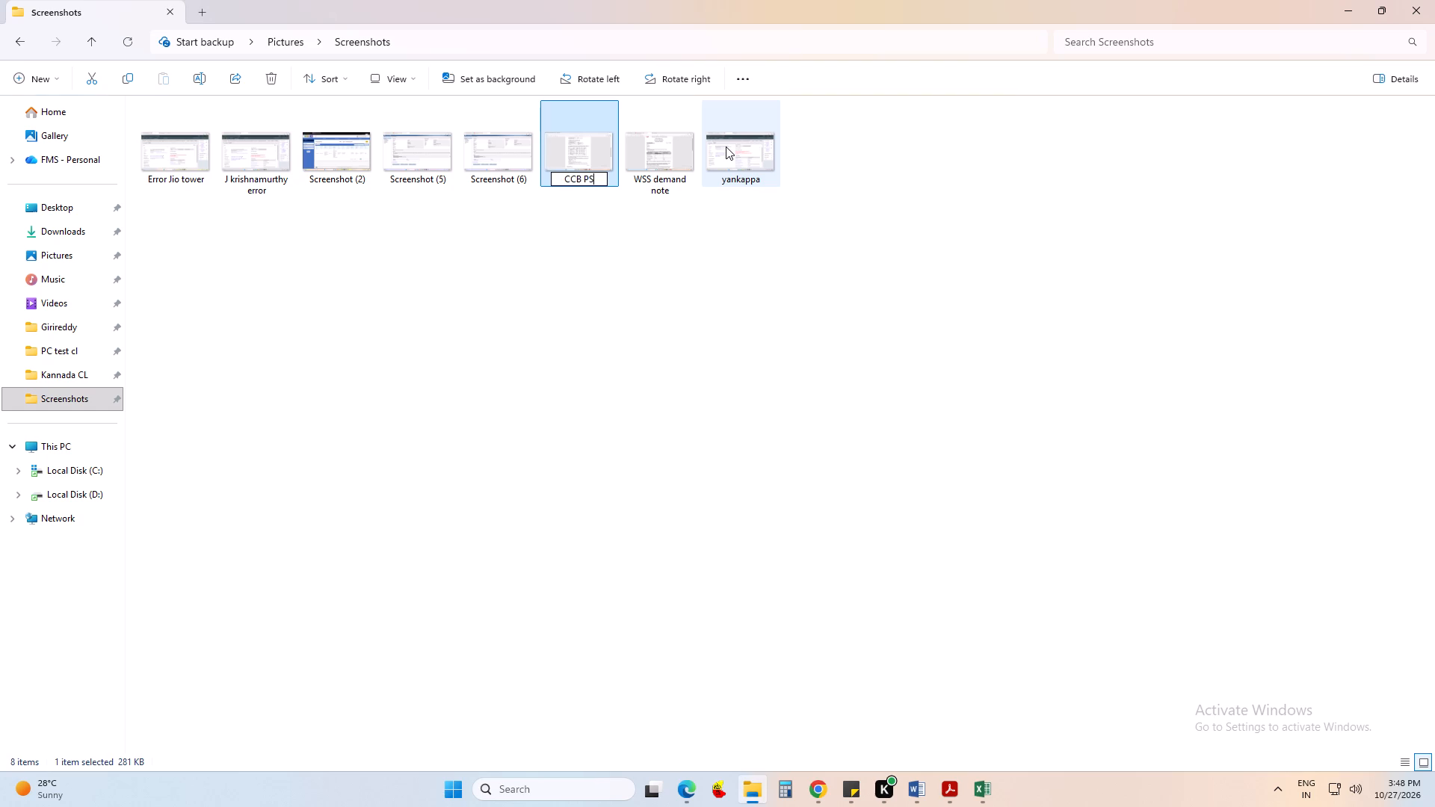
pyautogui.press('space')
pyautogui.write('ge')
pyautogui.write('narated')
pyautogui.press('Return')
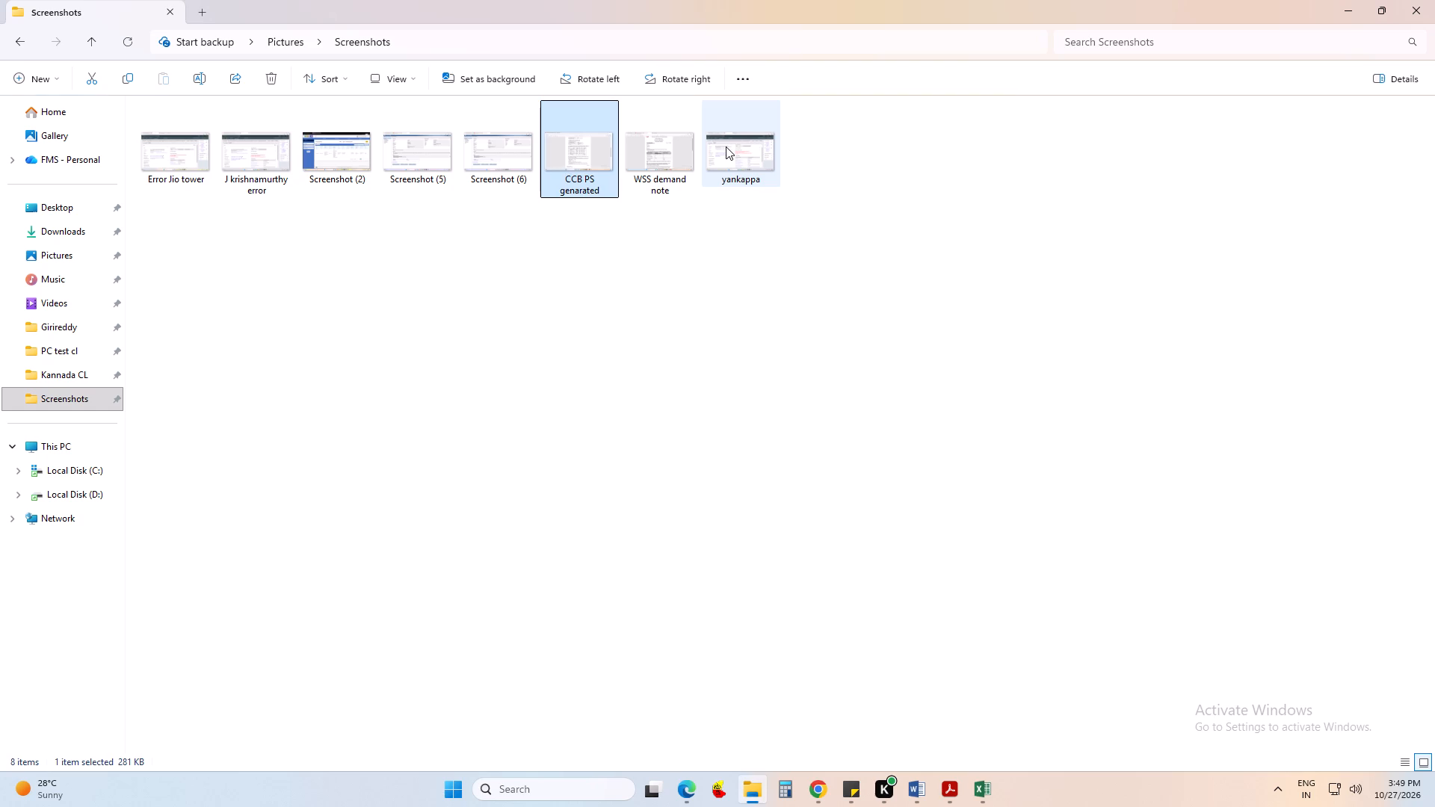
pyautogui.click(791, 298)
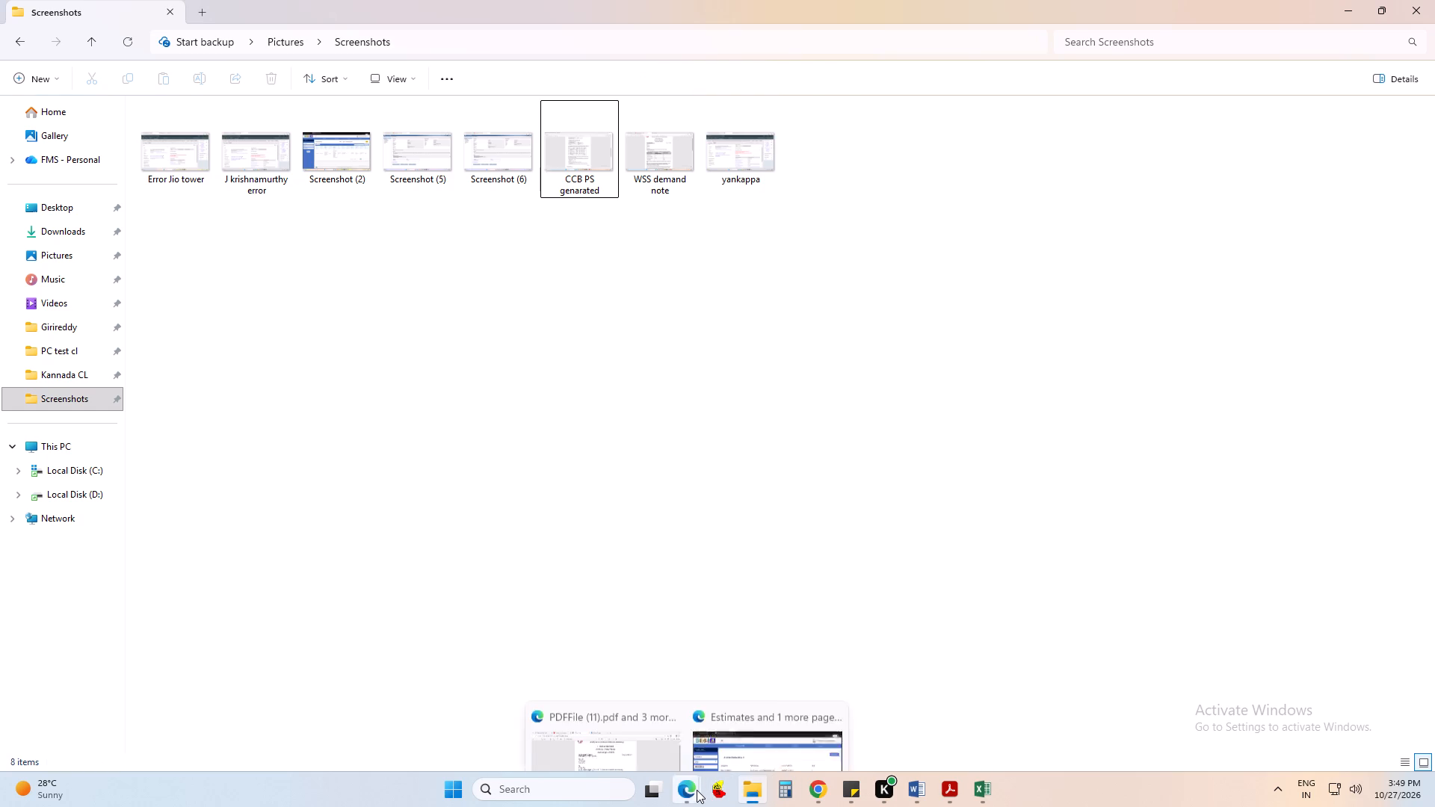
# View the renamed CCB PS image in Photos to check its charges table, and close it.
pyautogui.doubleClick(602, 156)
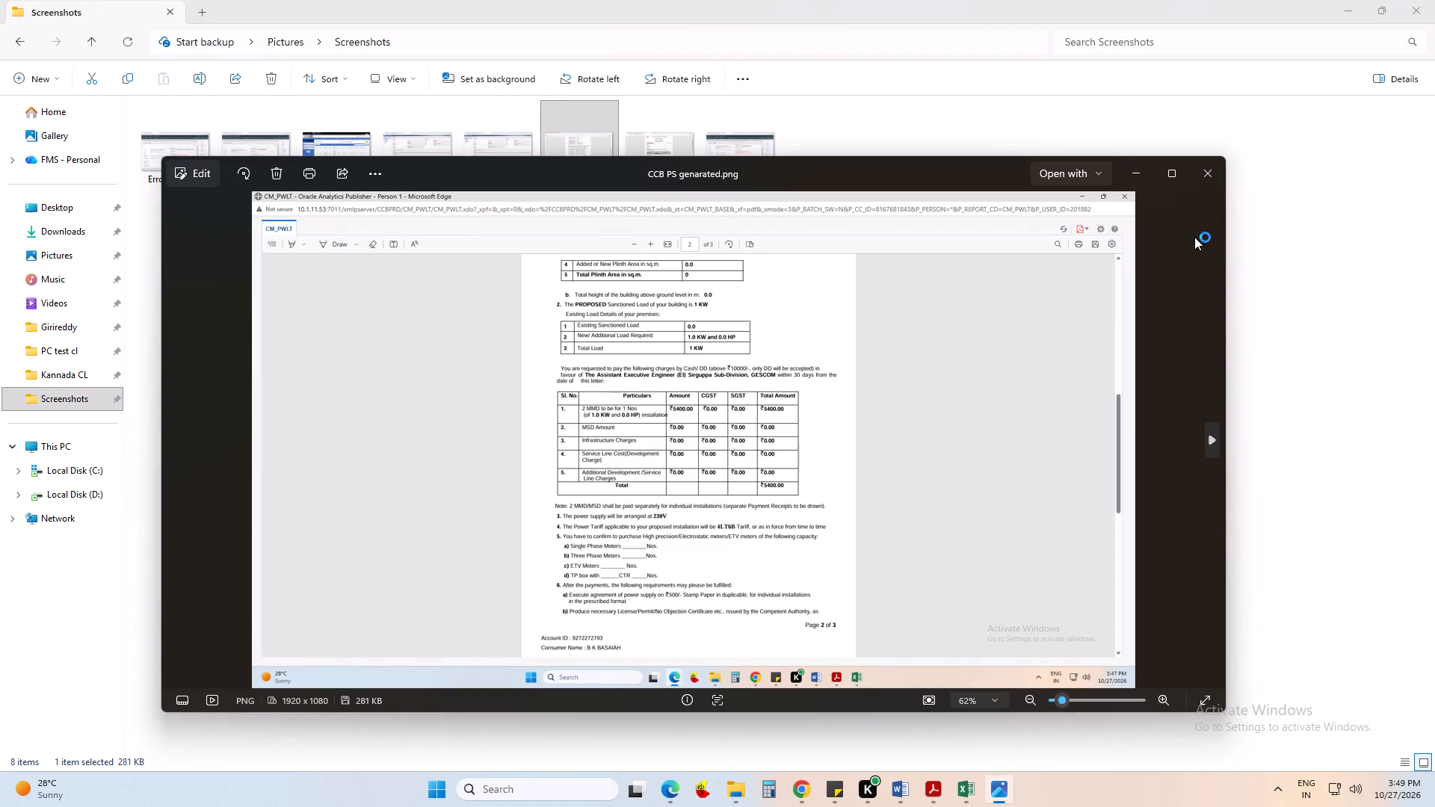
pyautogui.click(1193, 180)
# Switch to HP Service Manager in Edge and open request SD1282856, about the 2MM amount difference, for updating.
pyautogui.click(703, 793)
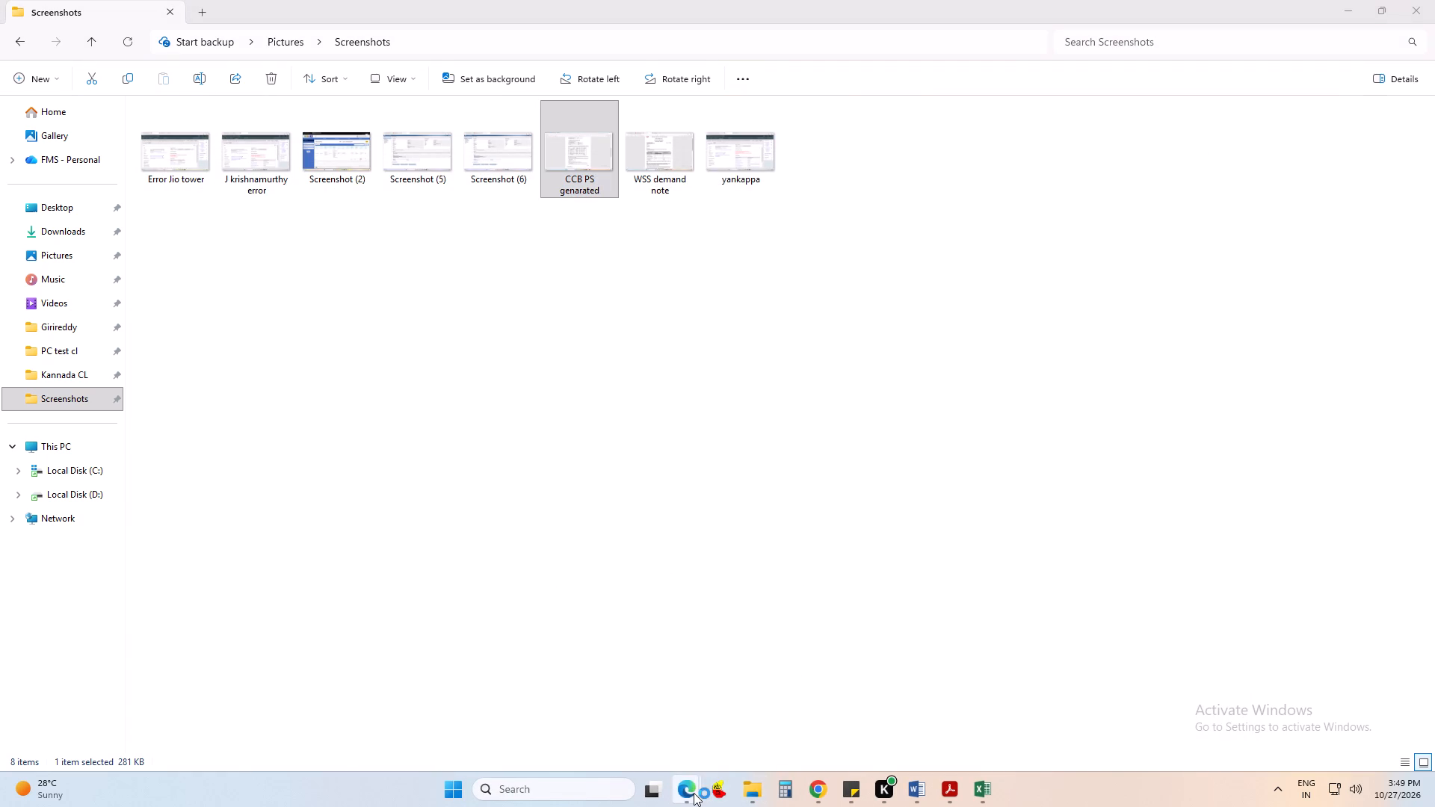
pyautogui.click(693, 793)
pyautogui.click(604, 720)
pyautogui.click(611, 1)
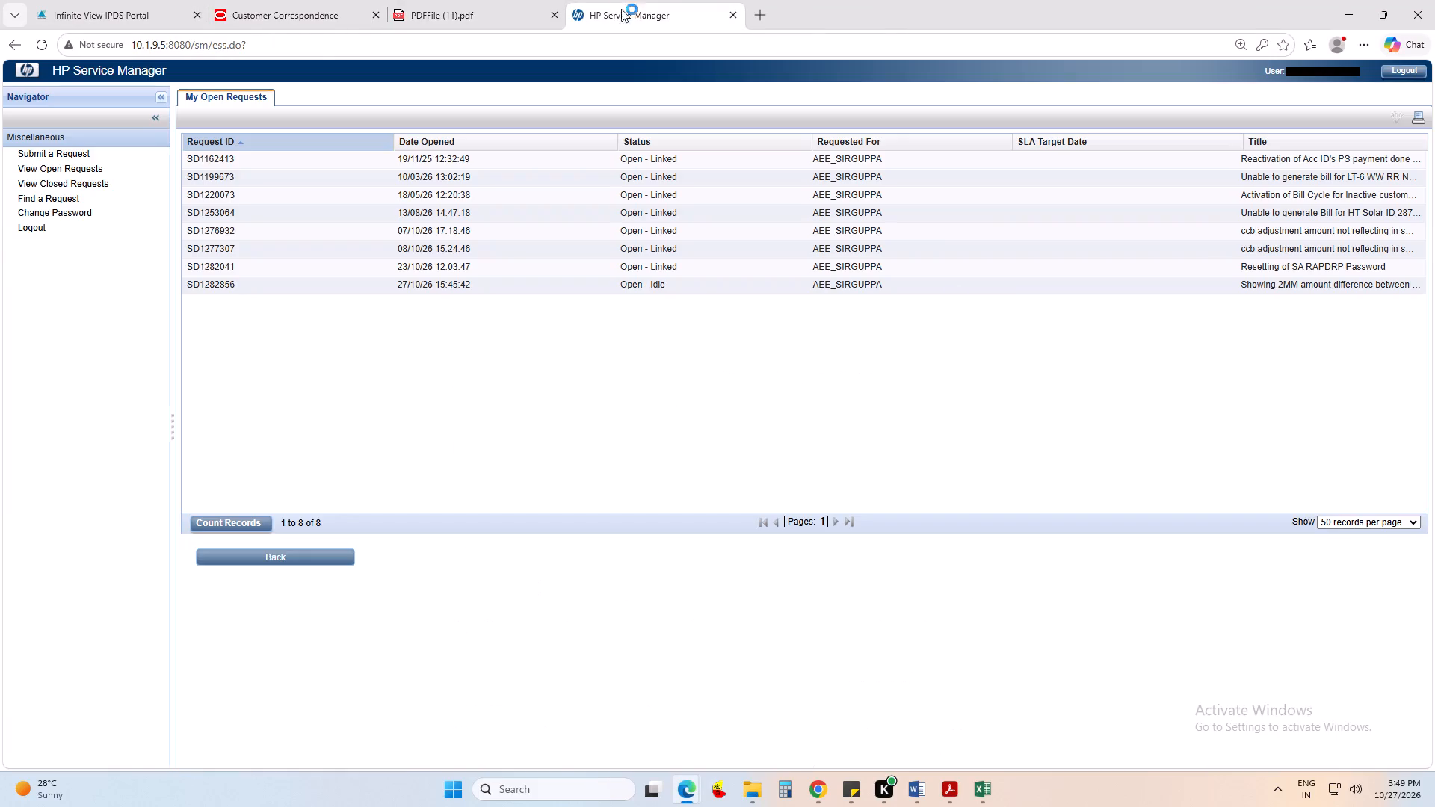
pyautogui.scroll(1, 1069, 424)
pyautogui.click(1060, 411)
pyautogui.click(344, 281)
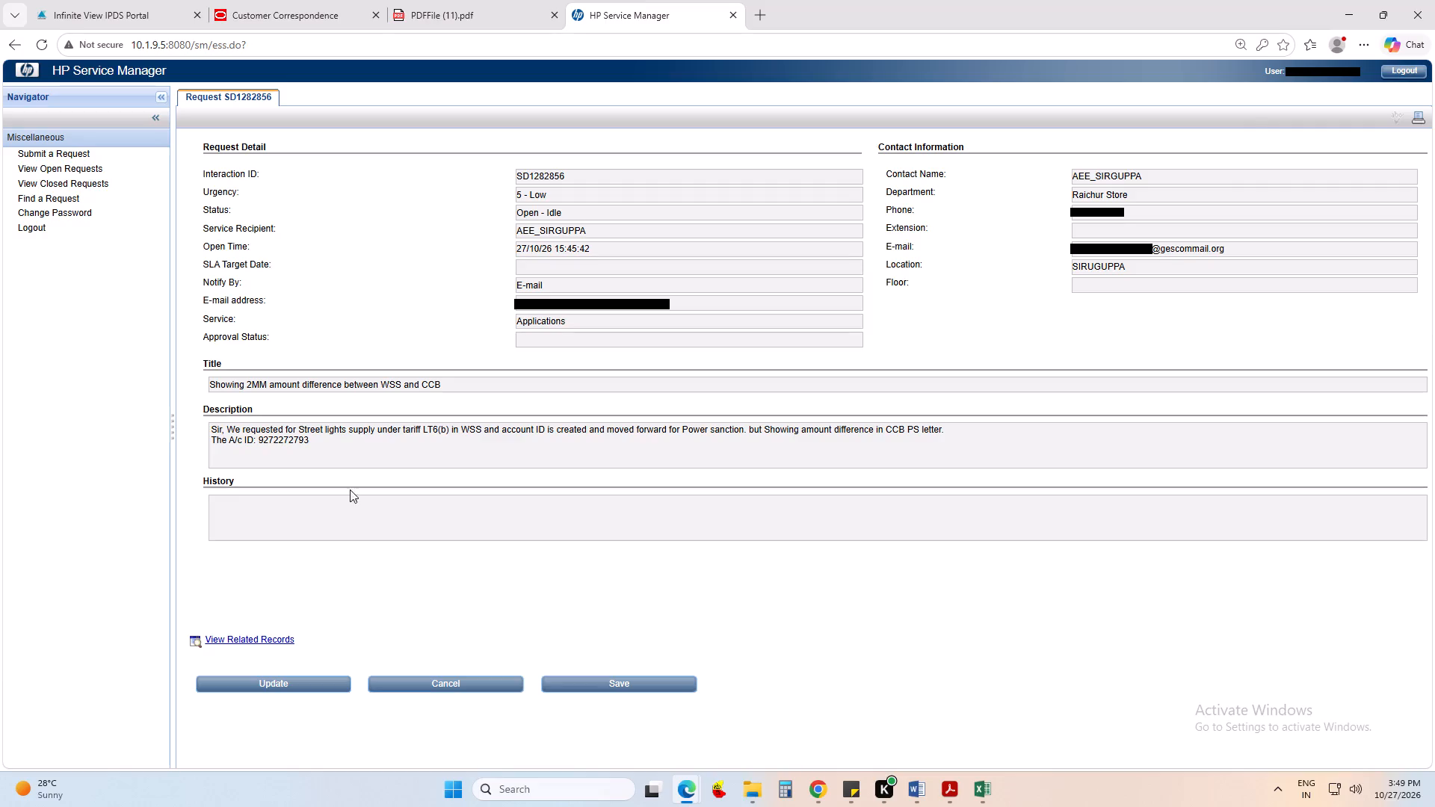
pyautogui.click(321, 512)
pyautogui.click(262, 688)
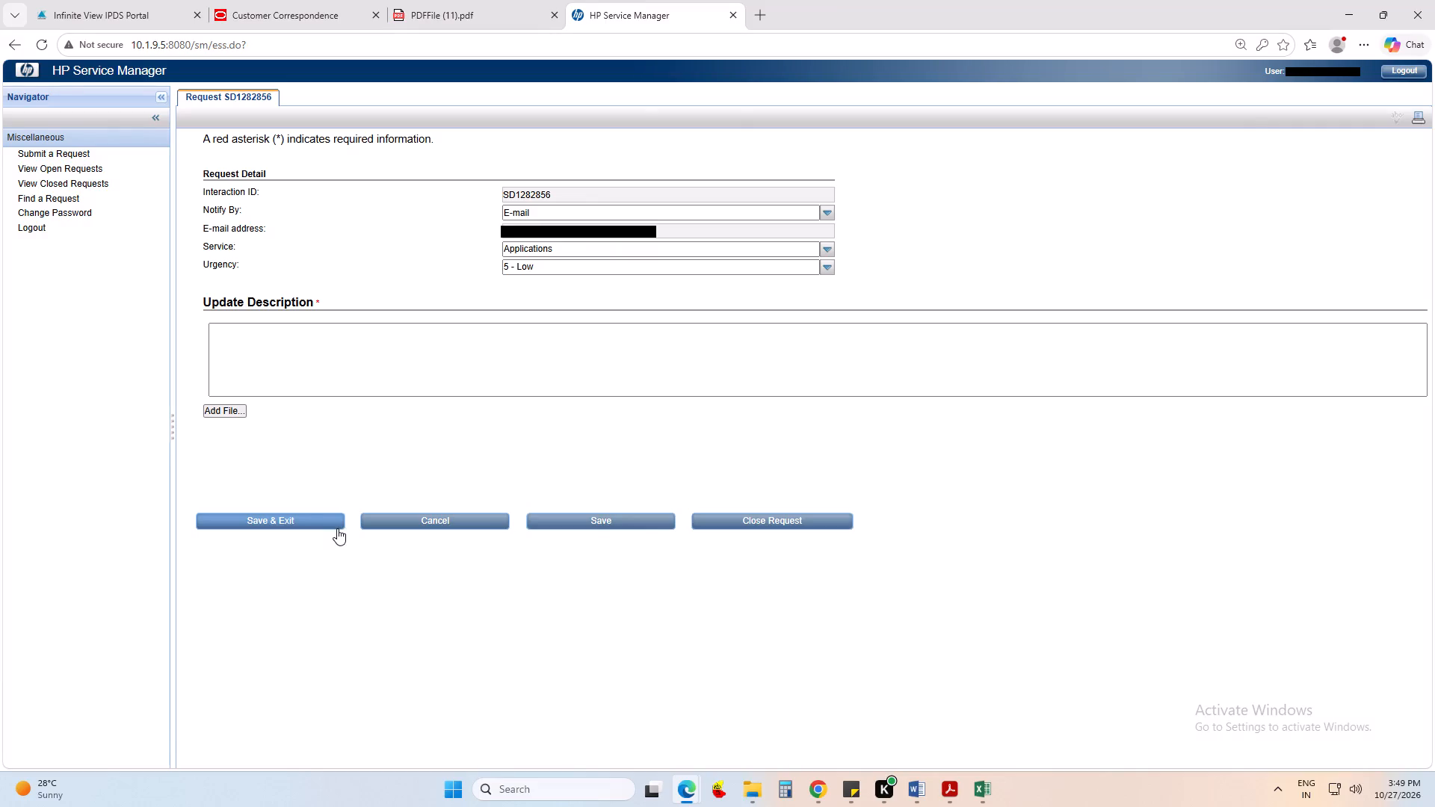
# Enter the update description "The screenshots are enclosed for Your information and needful action".
pyautogui.click(351, 348)
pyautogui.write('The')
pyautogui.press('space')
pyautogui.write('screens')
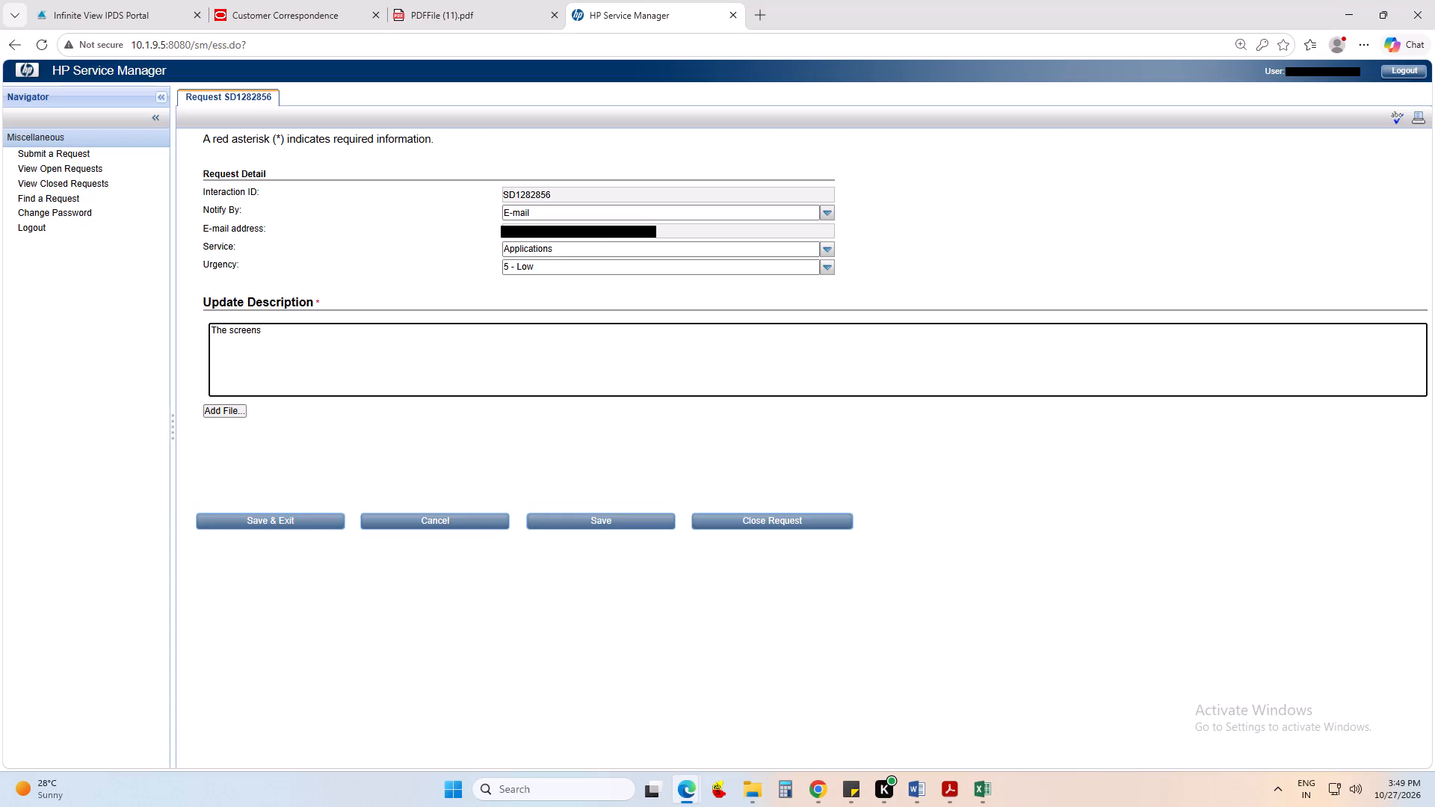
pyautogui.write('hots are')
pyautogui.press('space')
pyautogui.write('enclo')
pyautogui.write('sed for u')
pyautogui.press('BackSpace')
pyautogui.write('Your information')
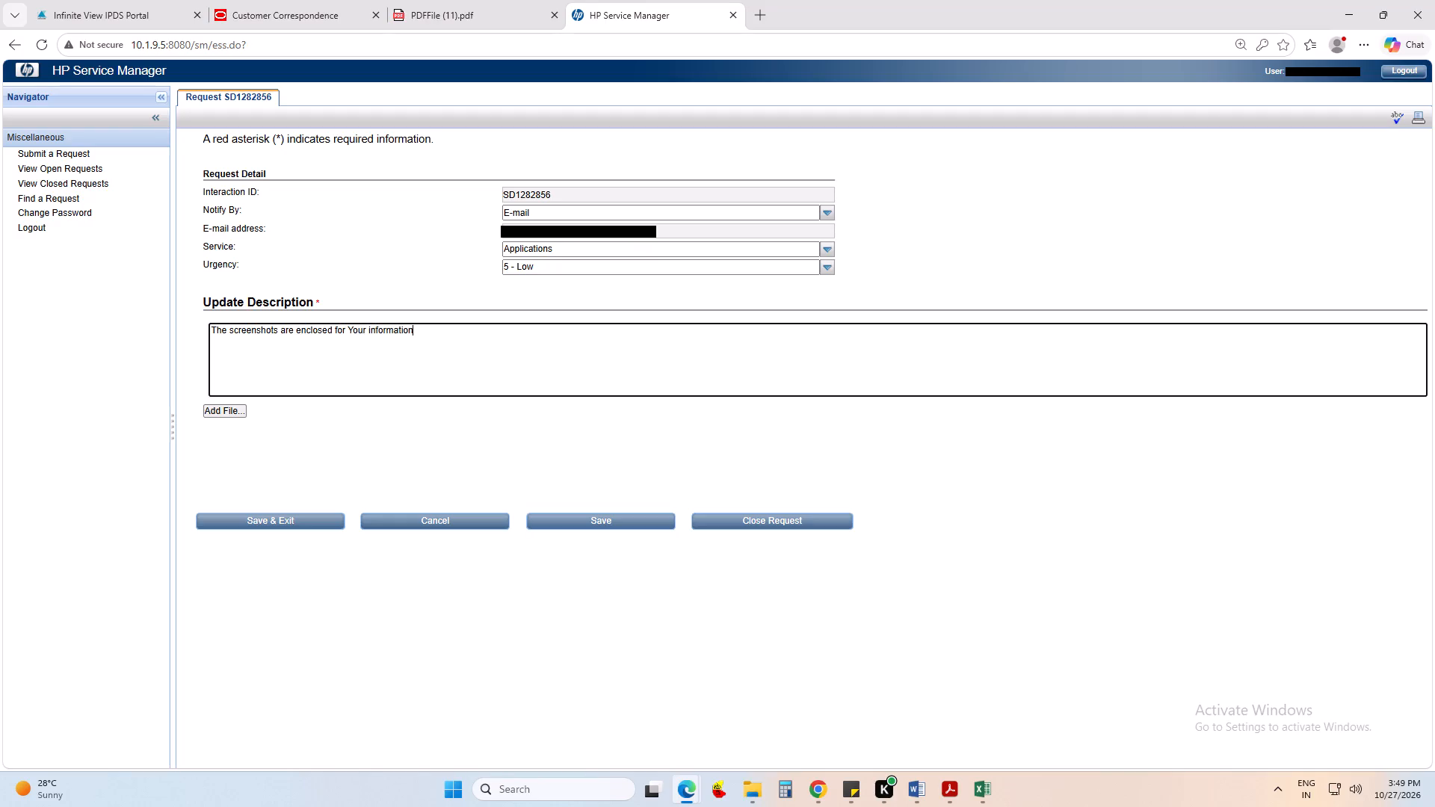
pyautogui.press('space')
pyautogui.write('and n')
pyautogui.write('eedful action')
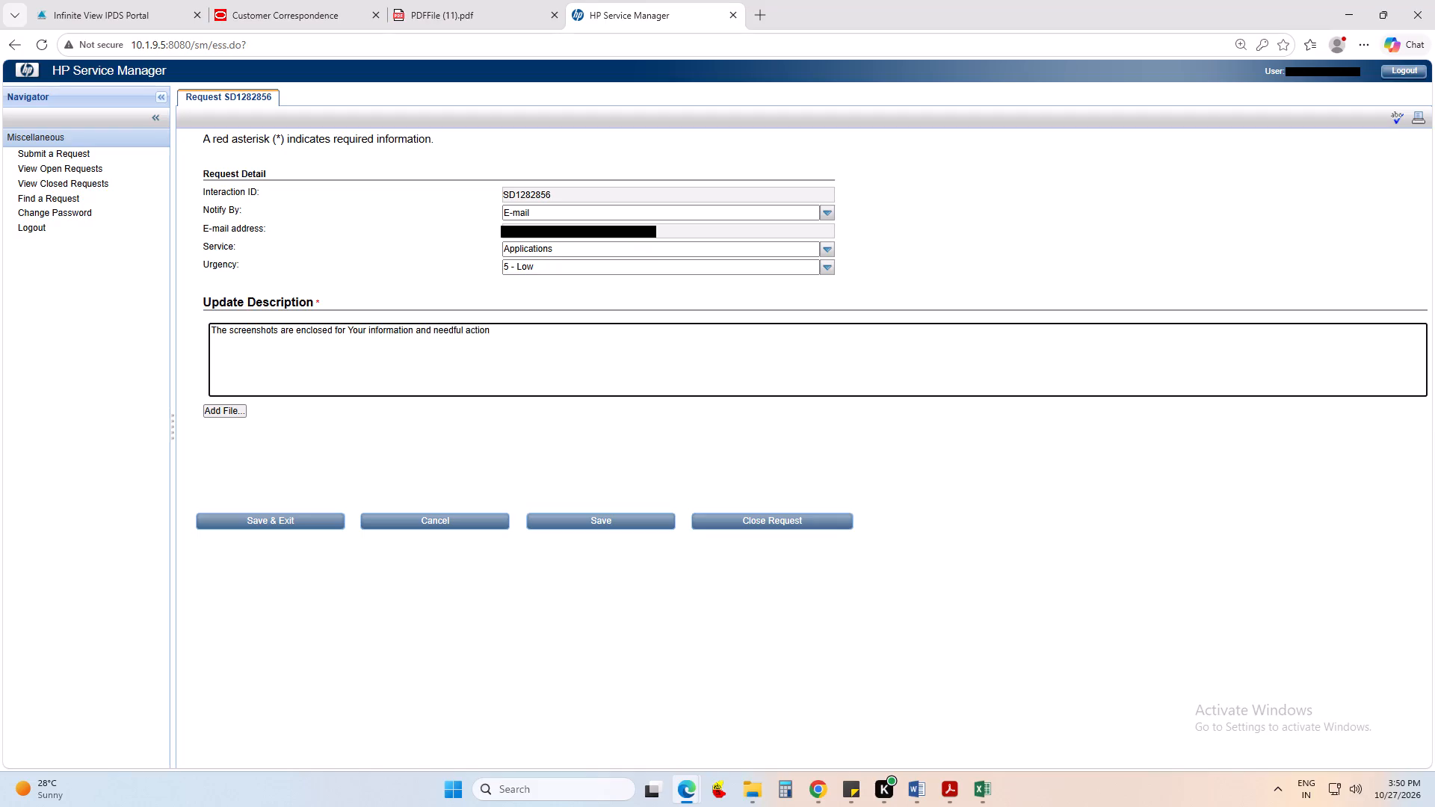
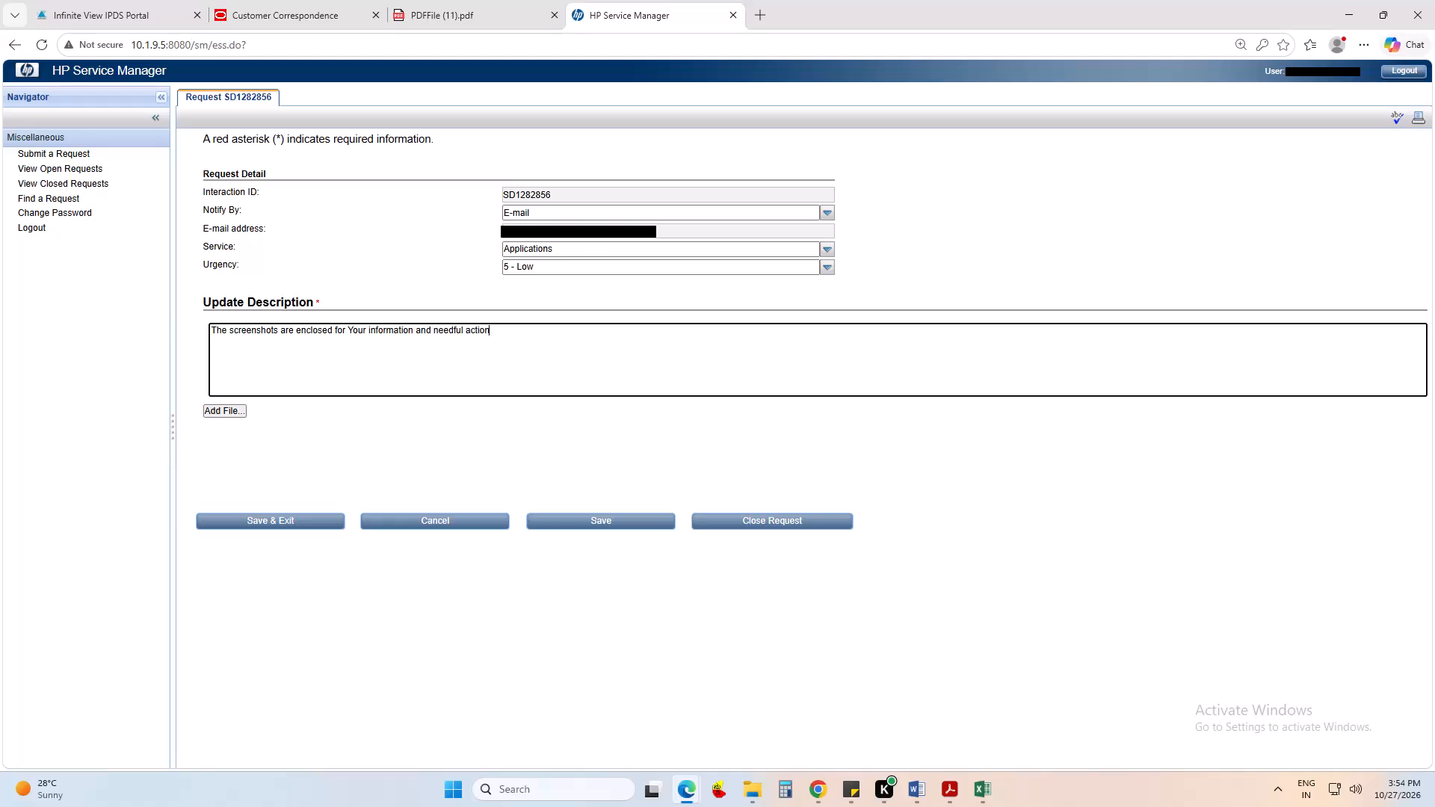
# Finish the update description sentence with a full stop.
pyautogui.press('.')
pyautogui.click(579, 359)
# Attach the image "CCB PS genarated" from the Screenshots folder to the request update.
pyautogui.click(229, 413)
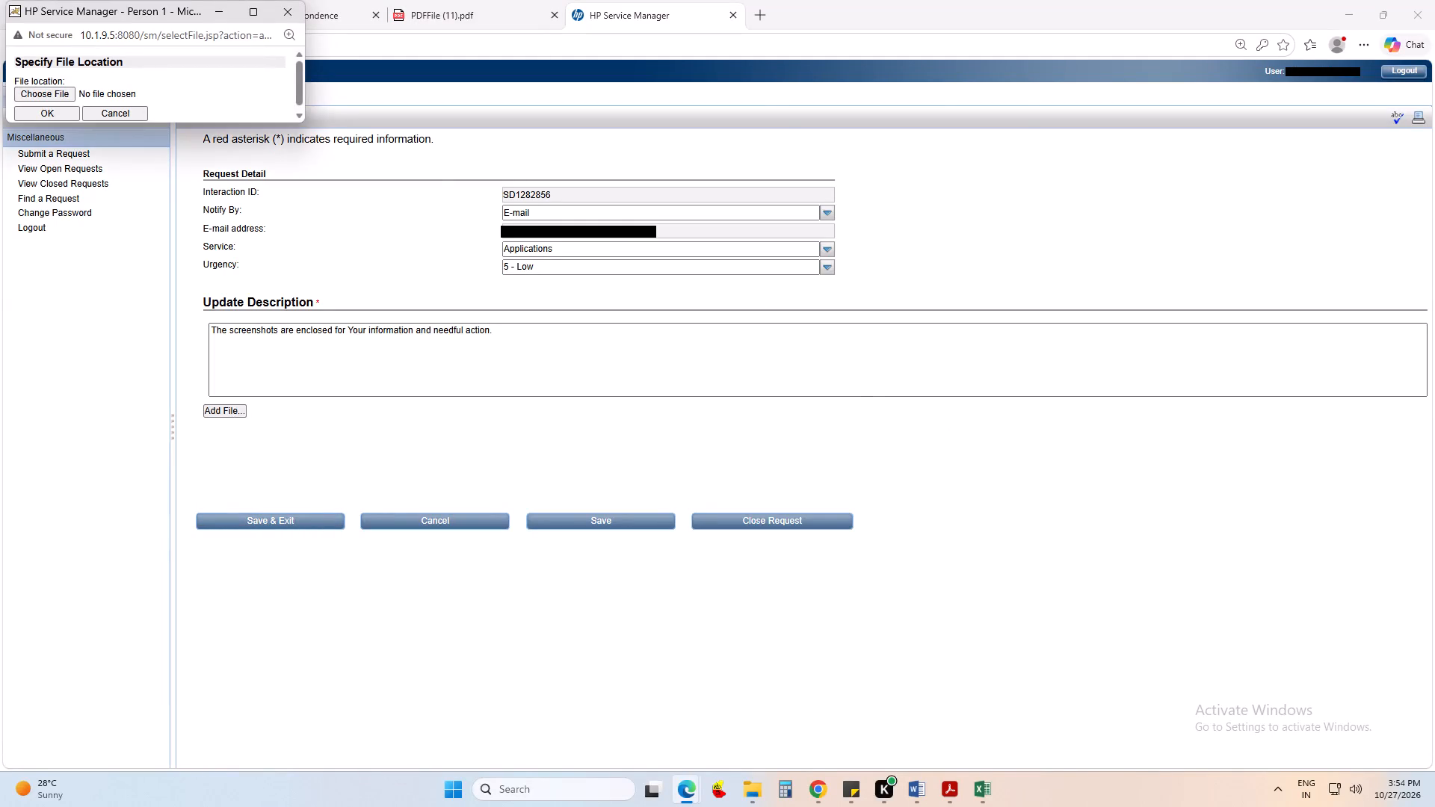
pyautogui.click(45, 99)
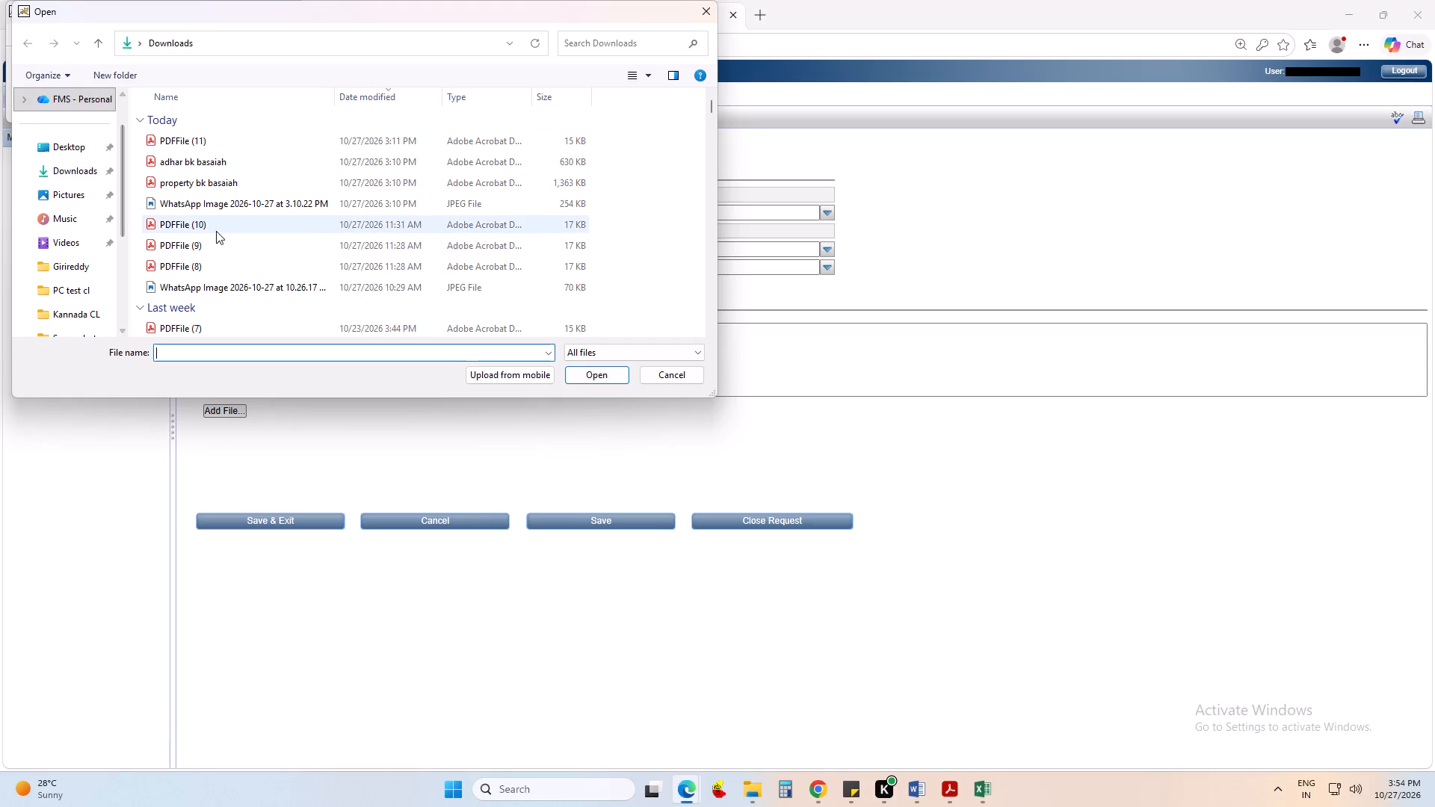
pyautogui.scroll(-1, 82, 311)
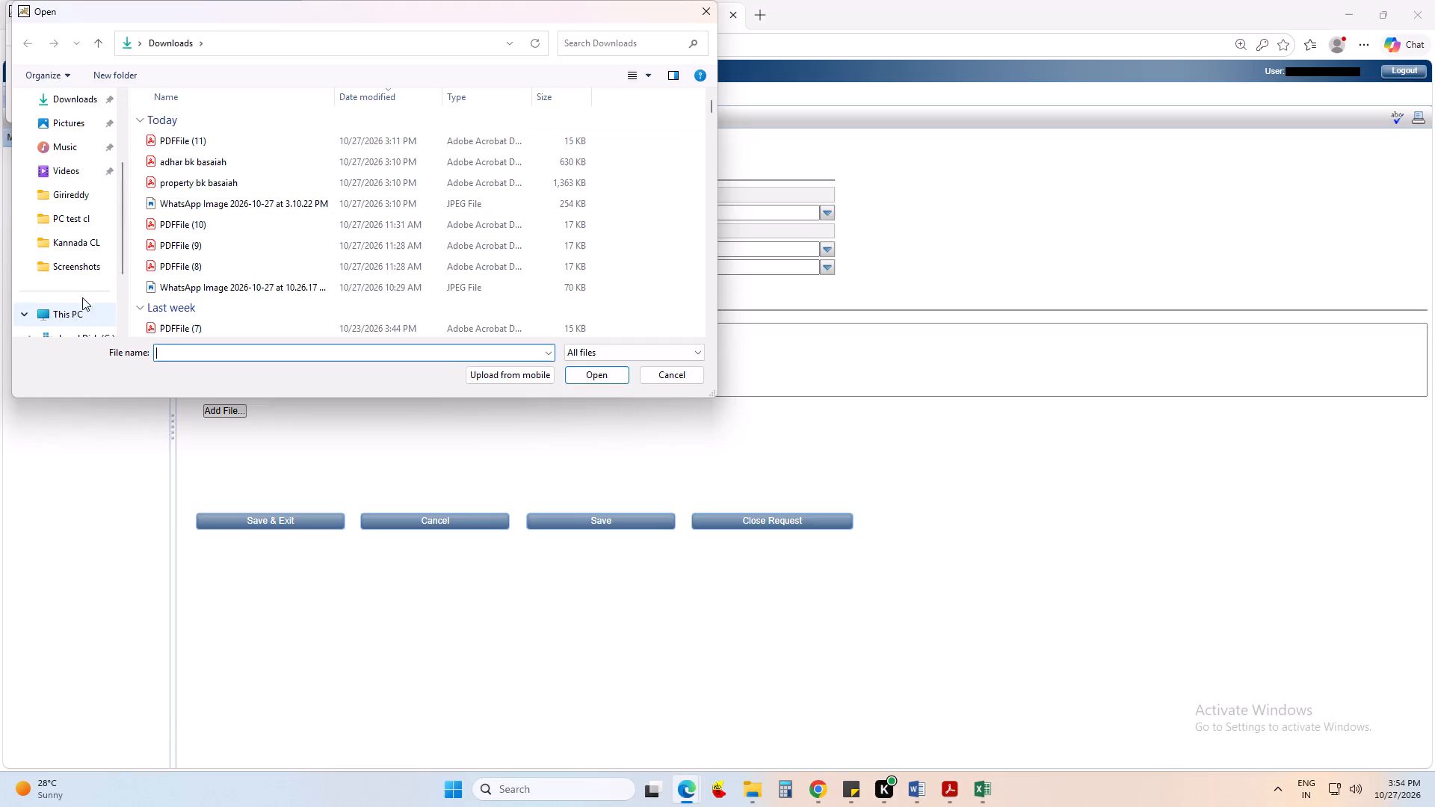
pyautogui.click(81, 267)
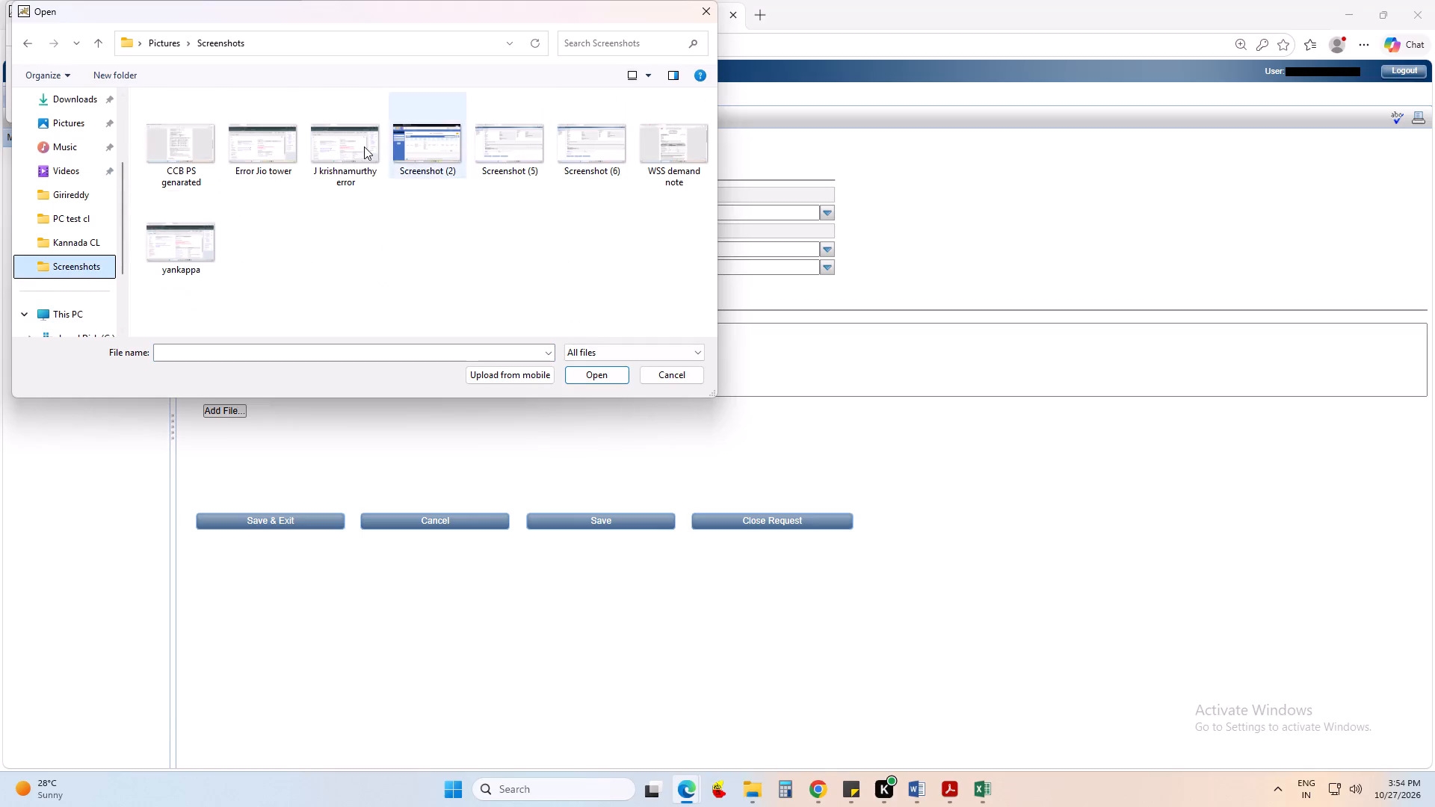
pyautogui.doubleClick(206, 142)
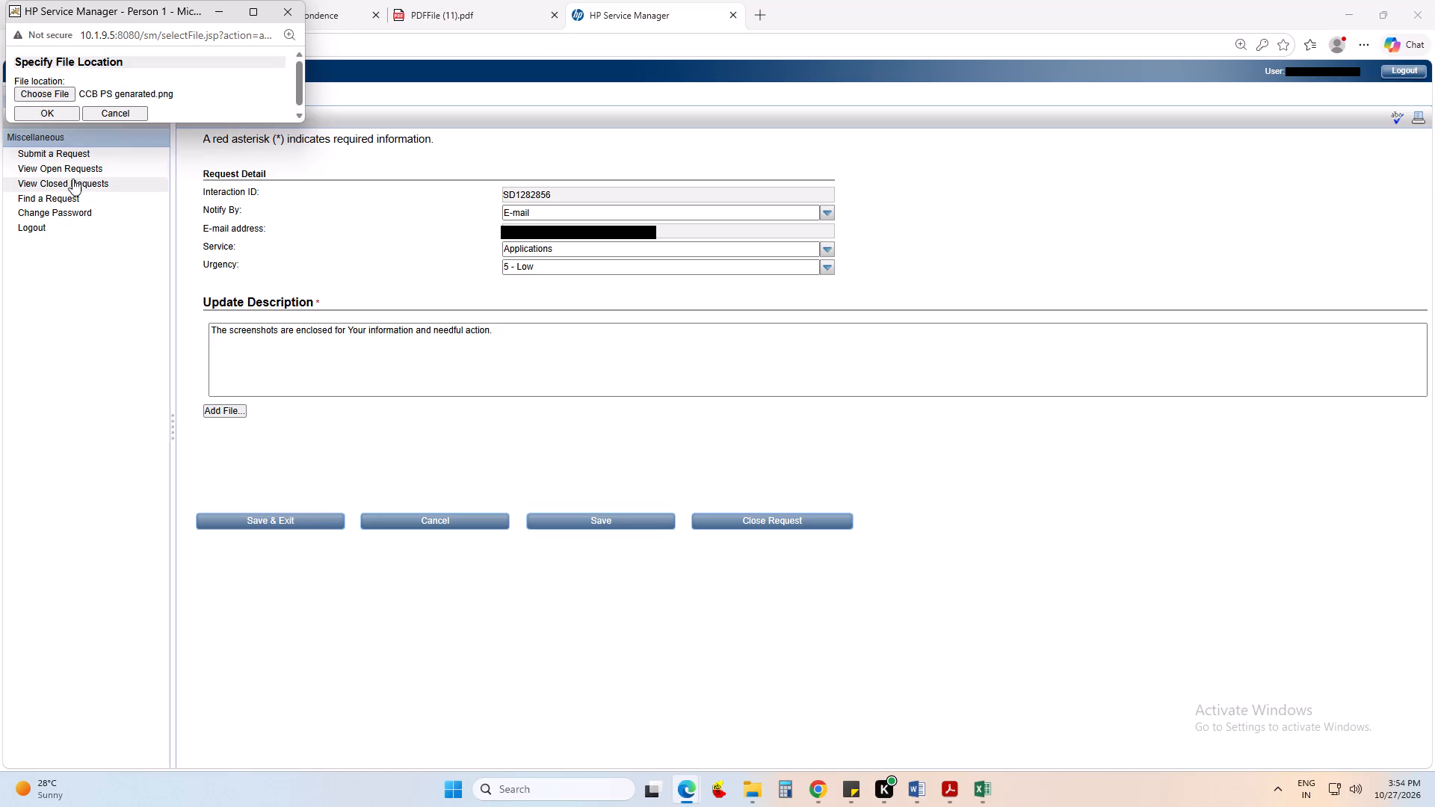
pyautogui.click(52, 118)
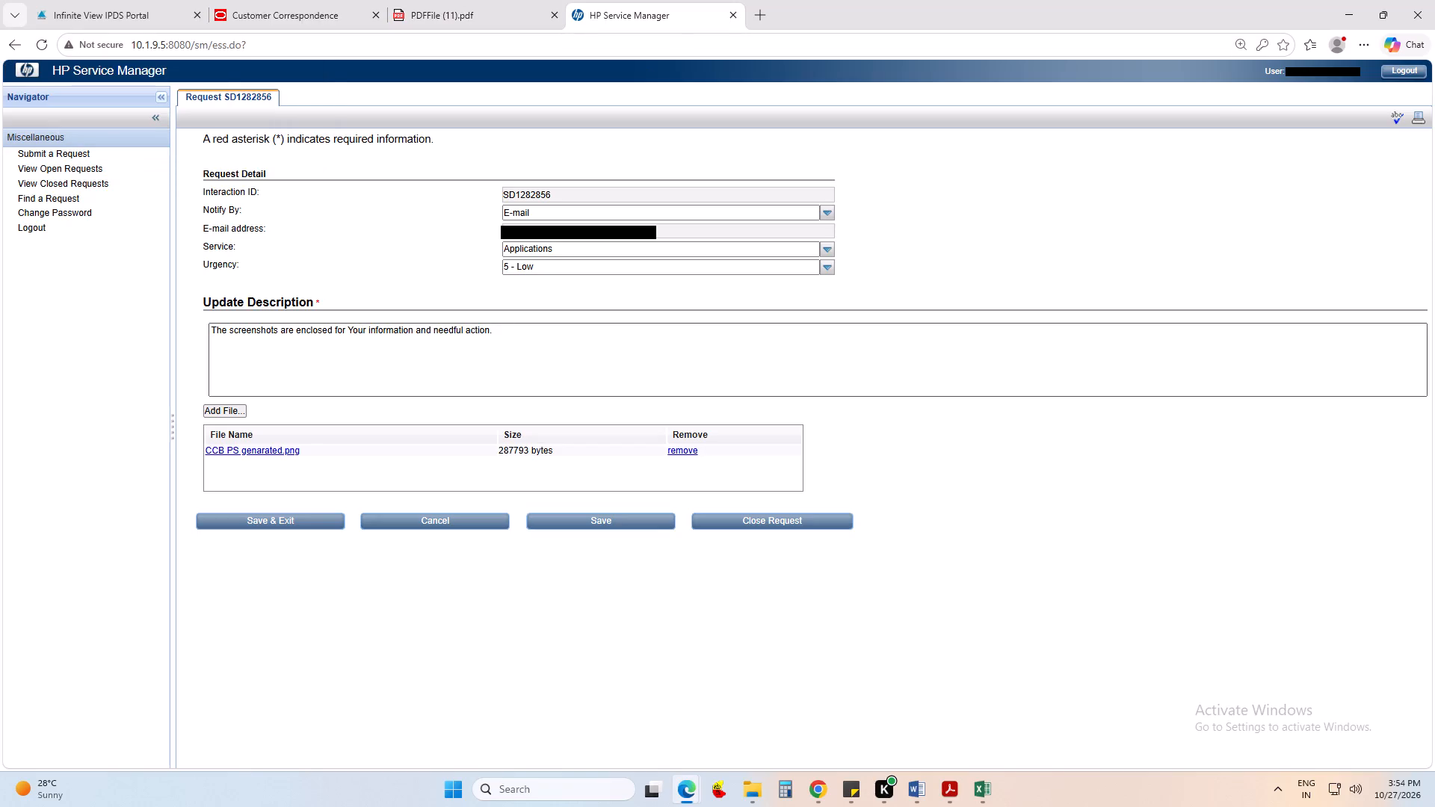
# Attach the image "WSS demand note" from the Screenshots folder to the request update as a second file.
pyautogui.click(227, 409)
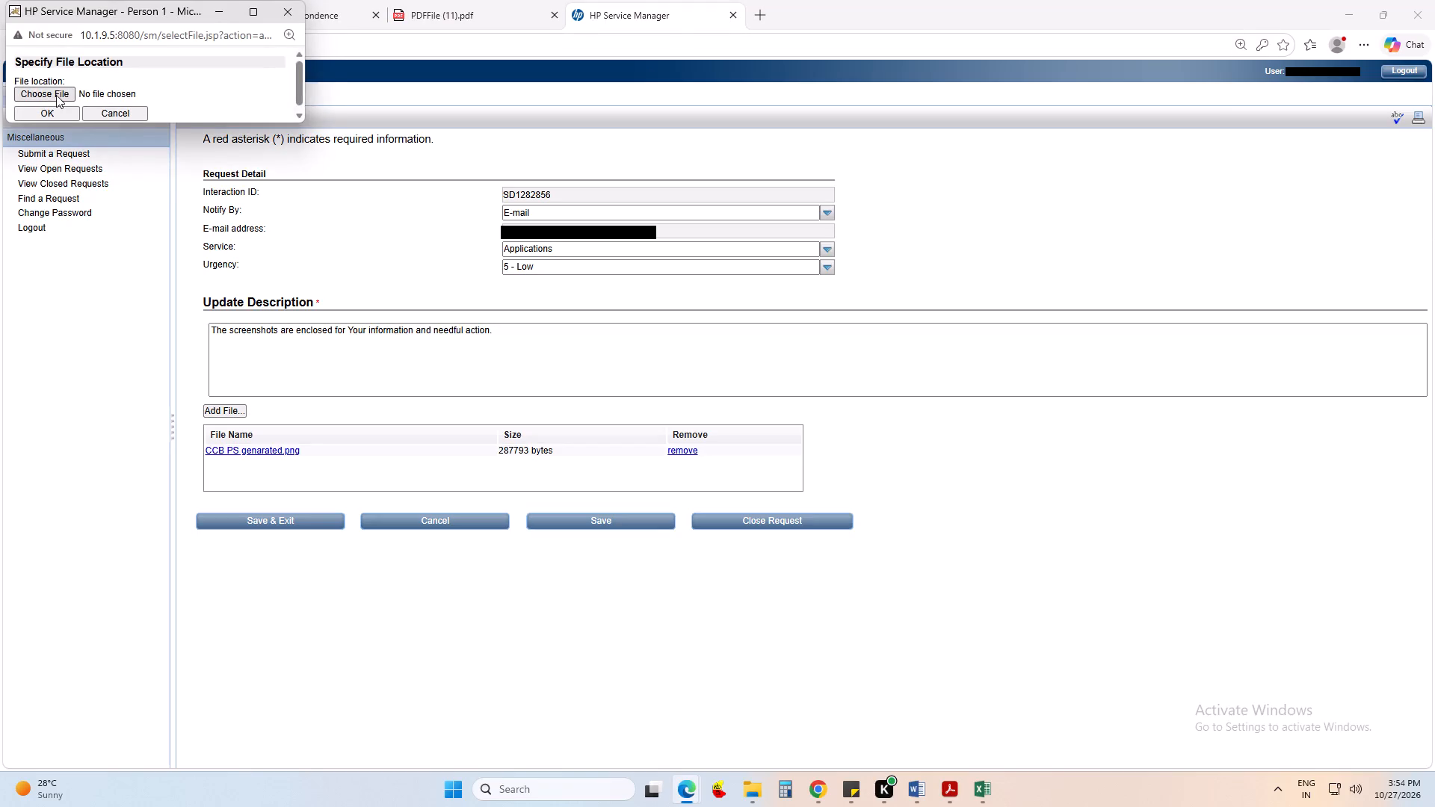
pyautogui.click(56, 95)
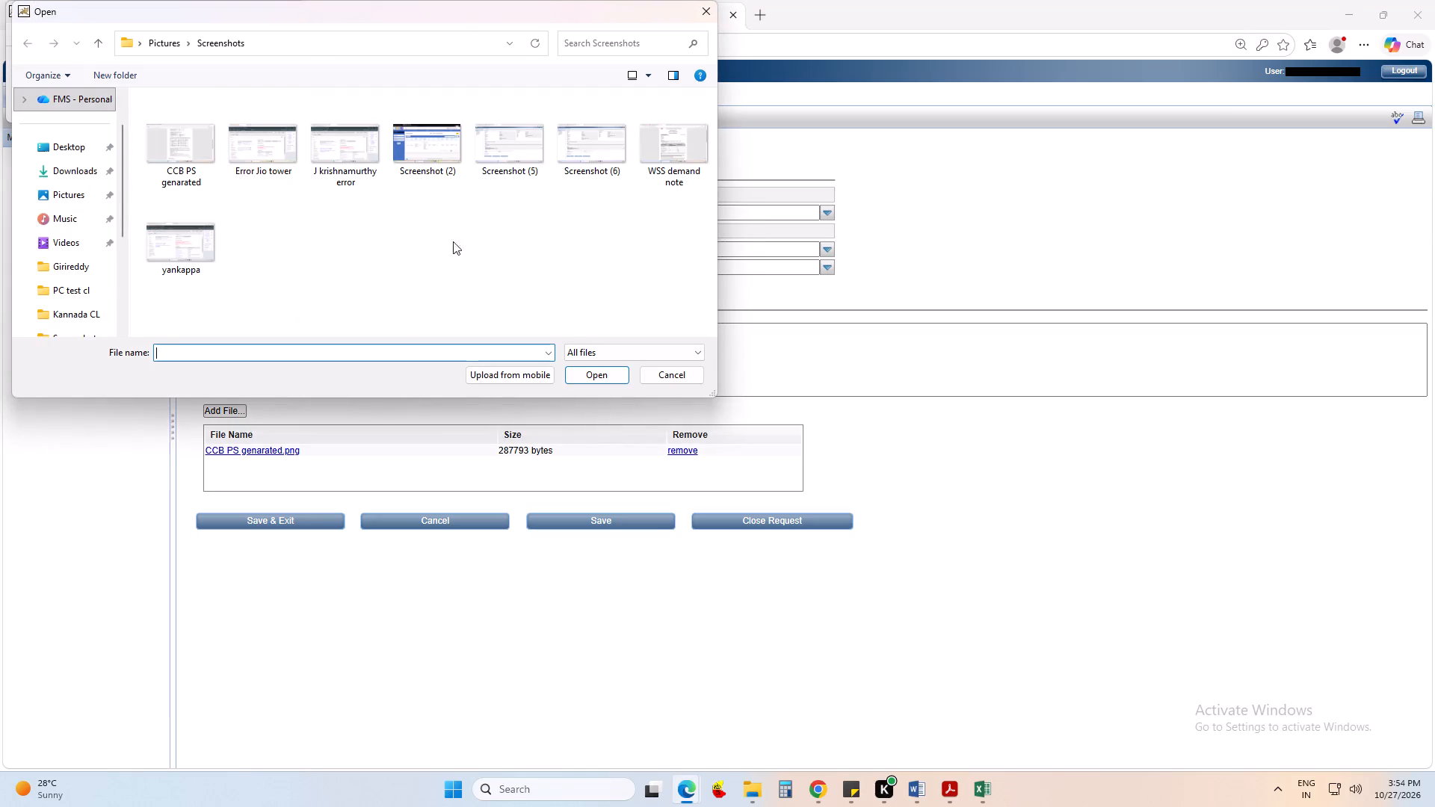
pyautogui.doubleClick(655, 151)
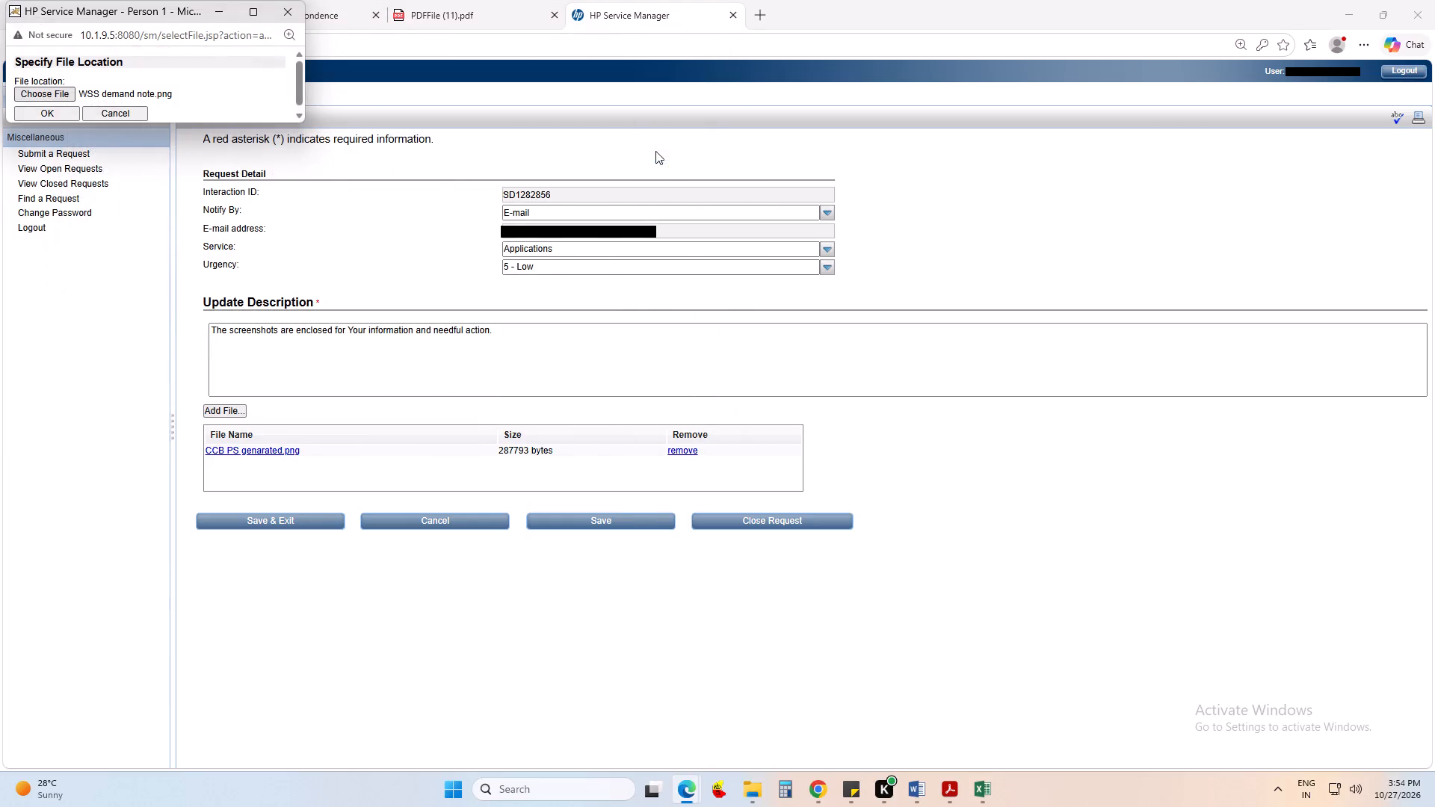
pyautogui.click(57, 113)
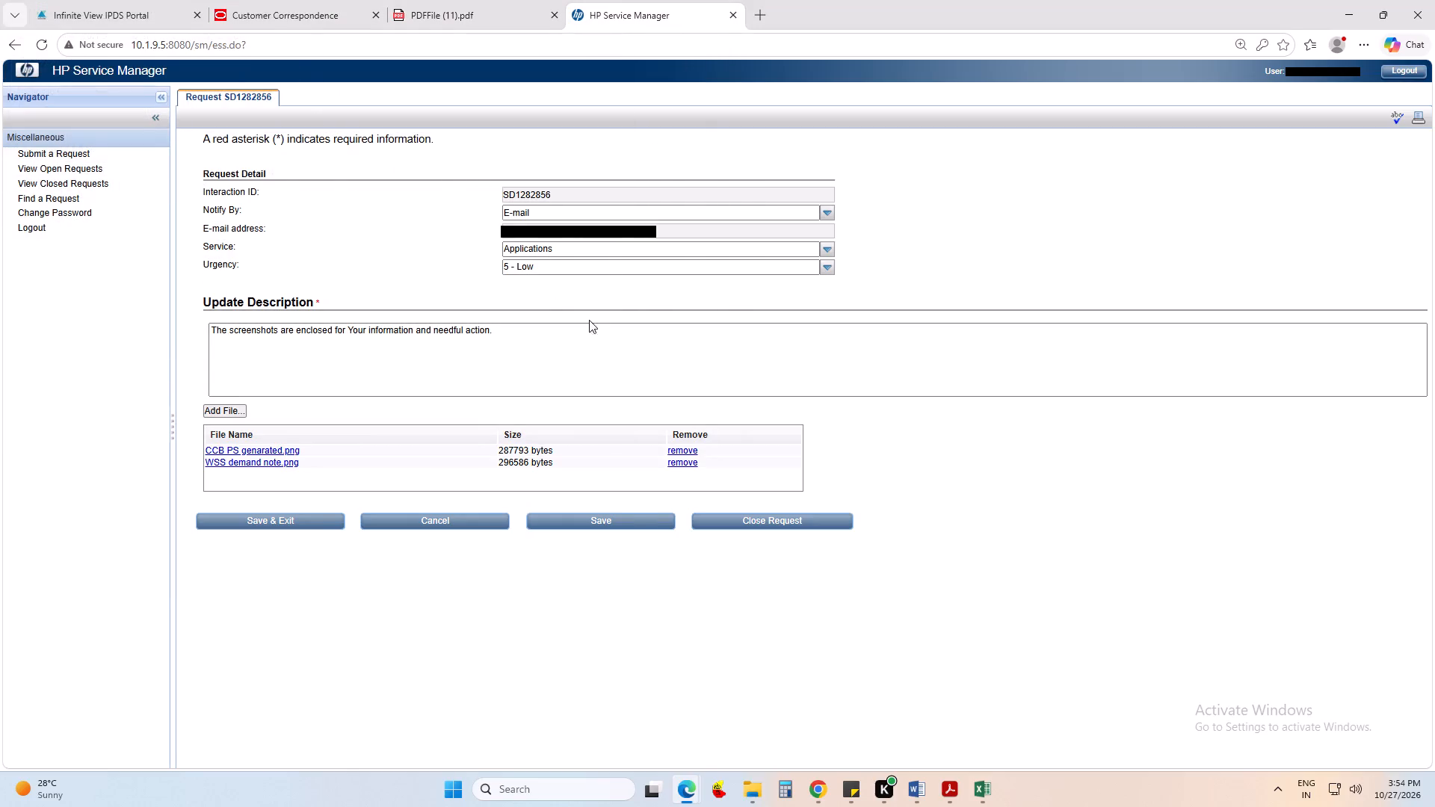
# Save the update to request SD1282856 and exit the update form.
pyautogui.scroll(-5, 584, 337)
pyautogui.click(315, 529)
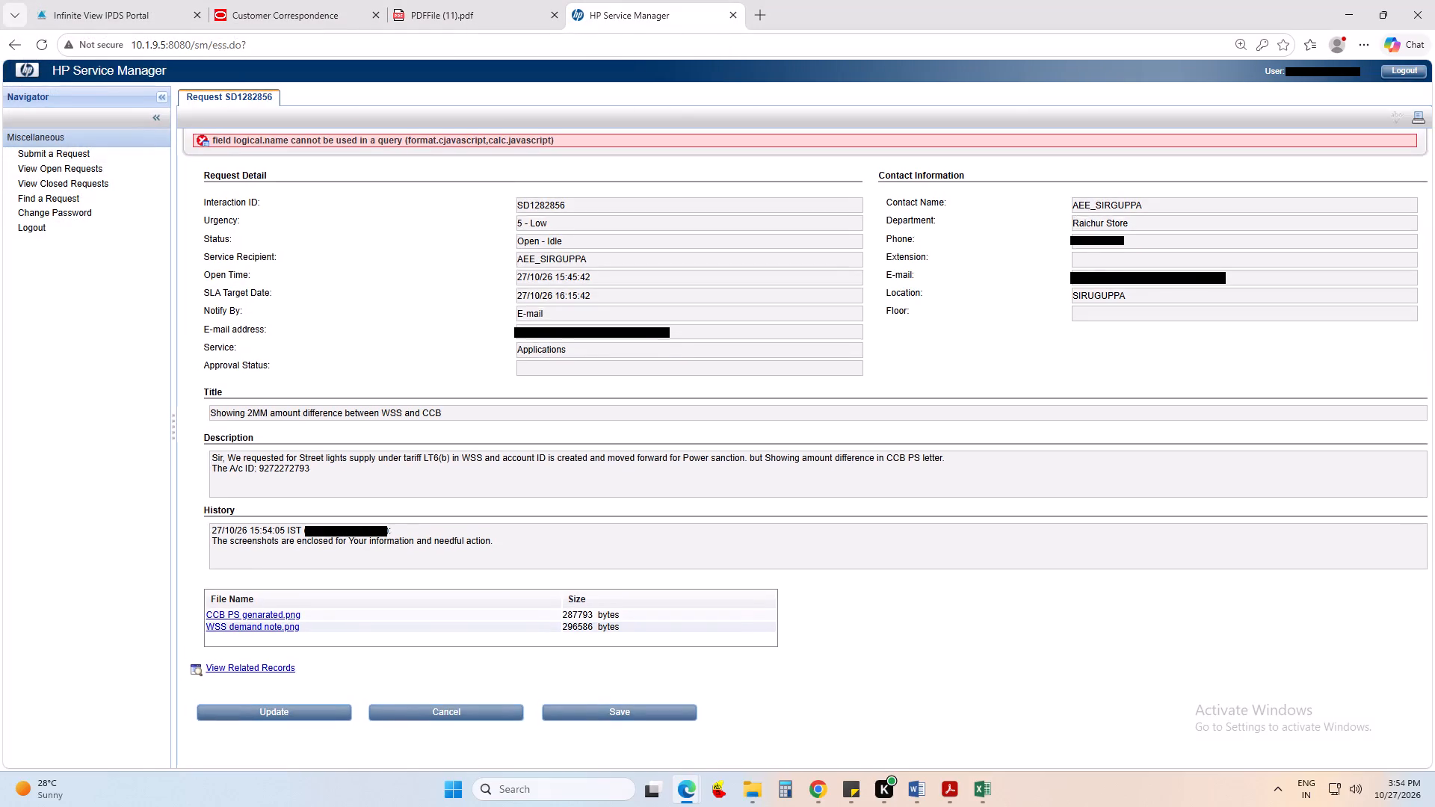
# Check the open Customer Correspondence page and demand note PDF, and close PDFFile (11).pdf.
pyautogui.click(326, 0)
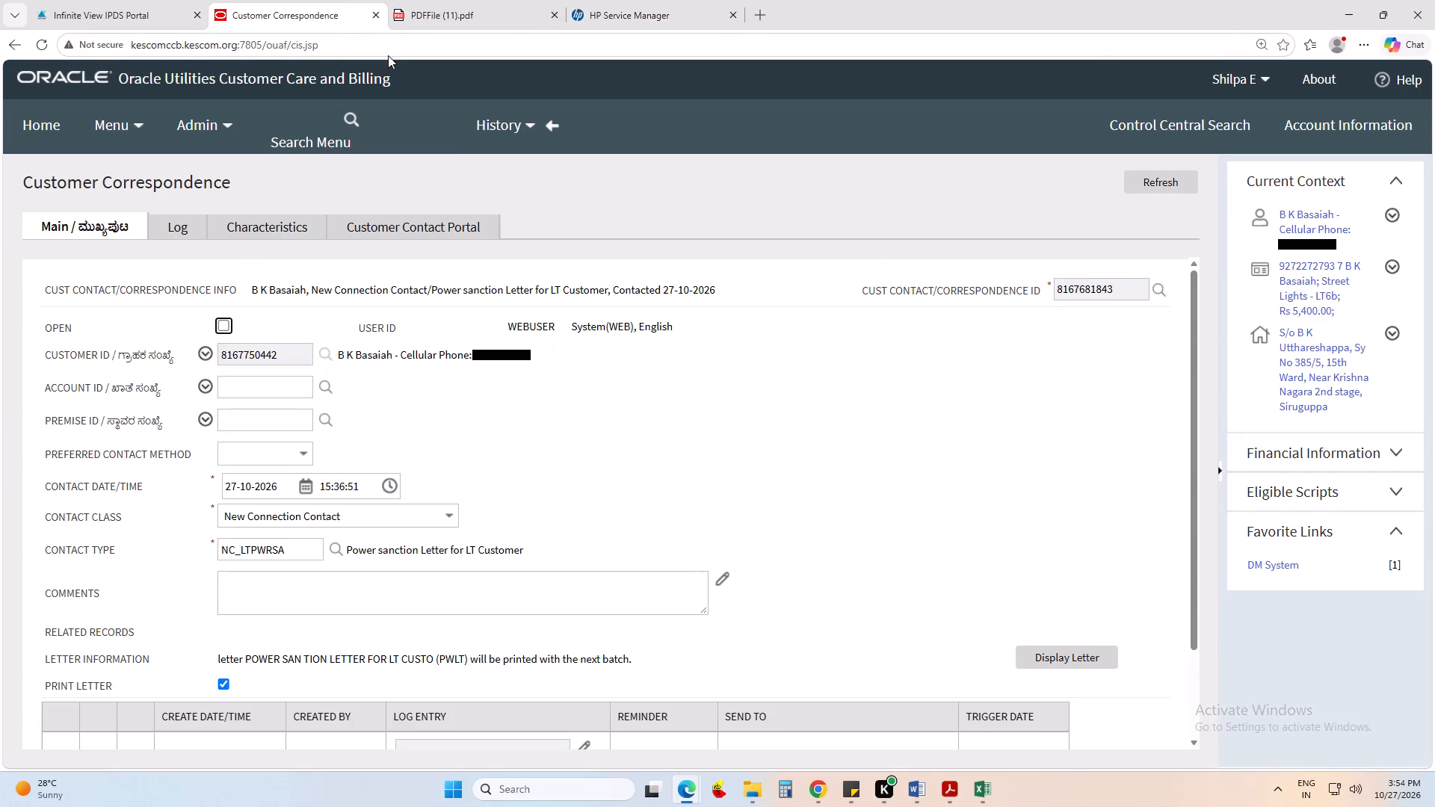
pyautogui.click(524, 0)
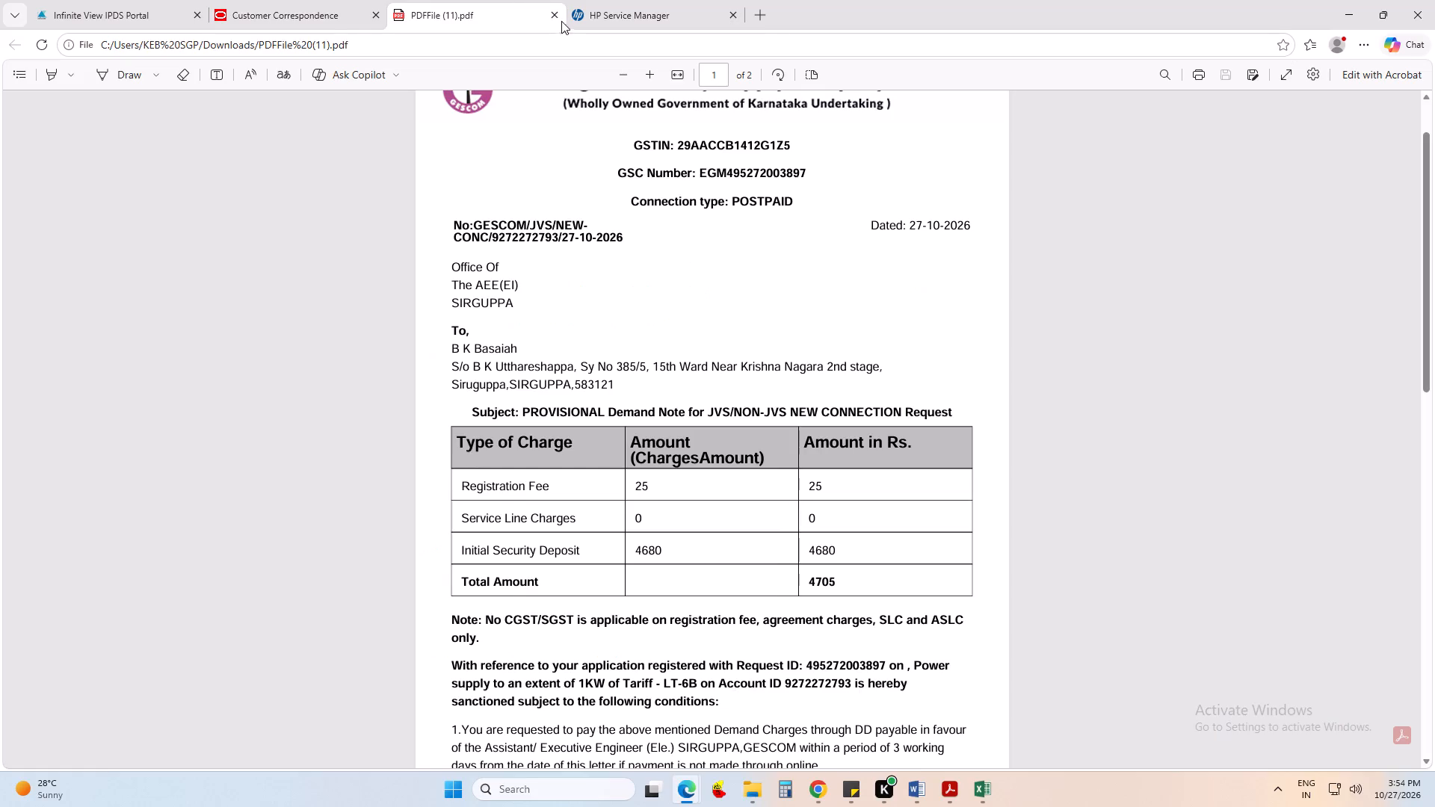
pyautogui.click(555, 14)
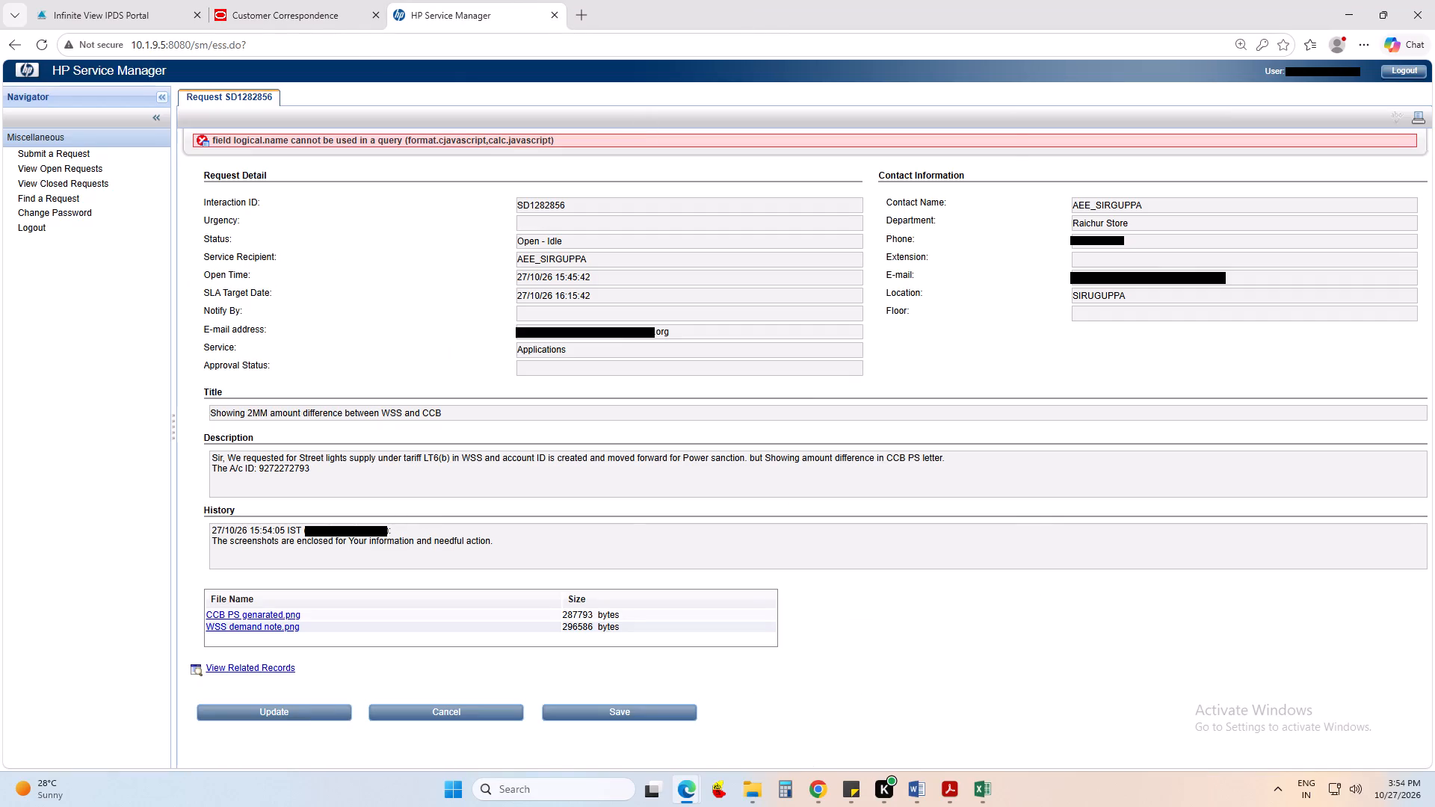
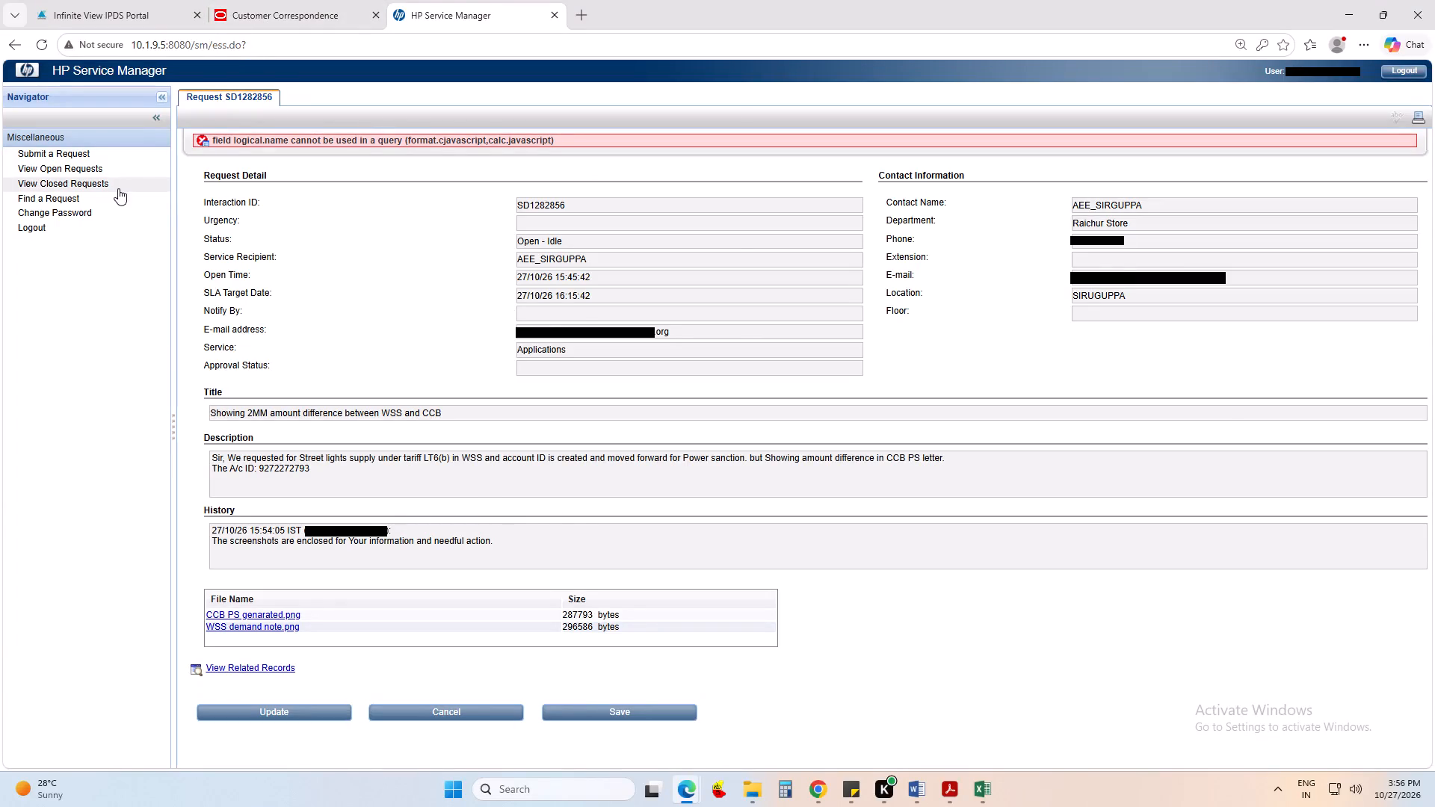
# Reopen request SD1282856 from the open requests and review its update history and attached files.
pyautogui.click(110, 170)
pyautogui.click(350, 293)
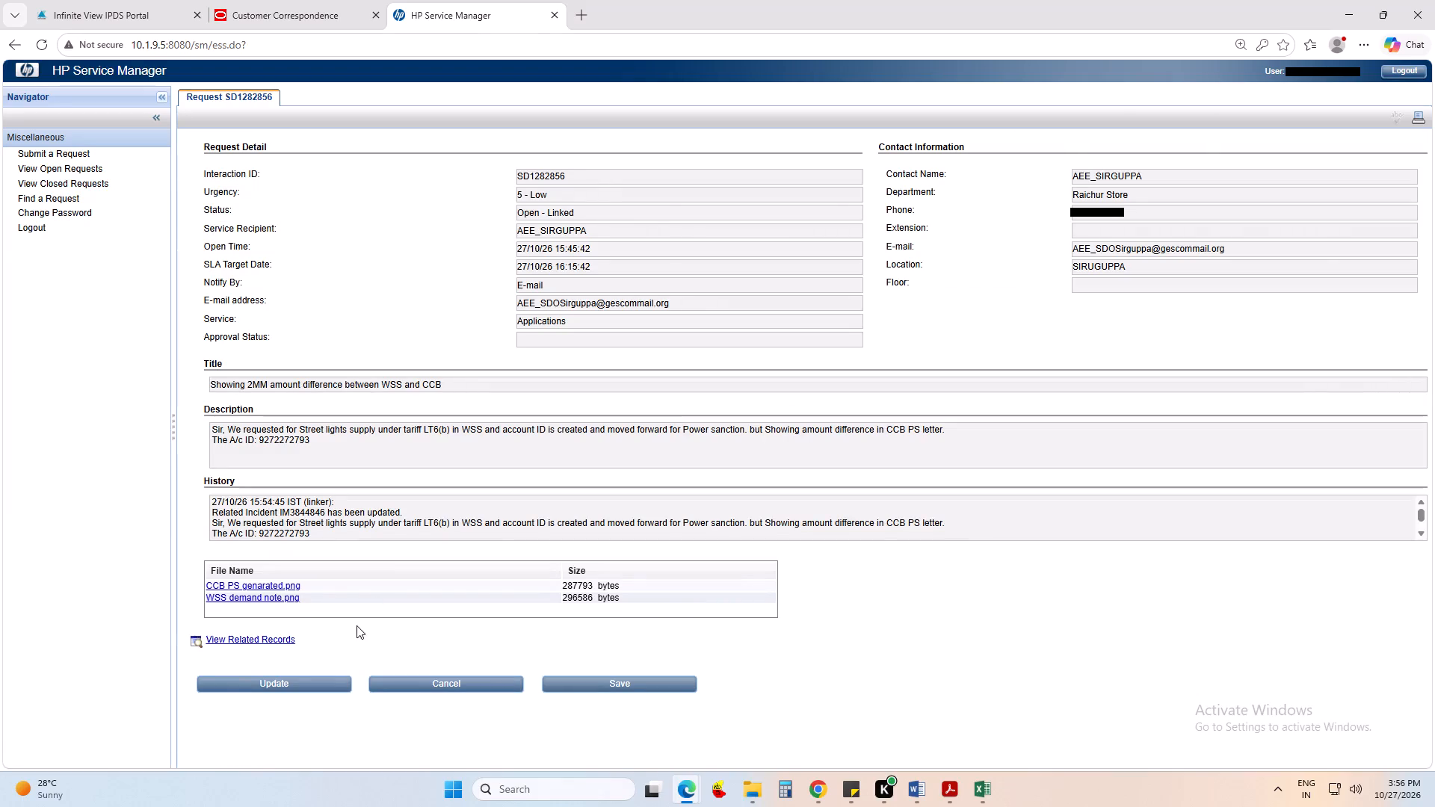
pyautogui.scroll(-8, 276, 509)
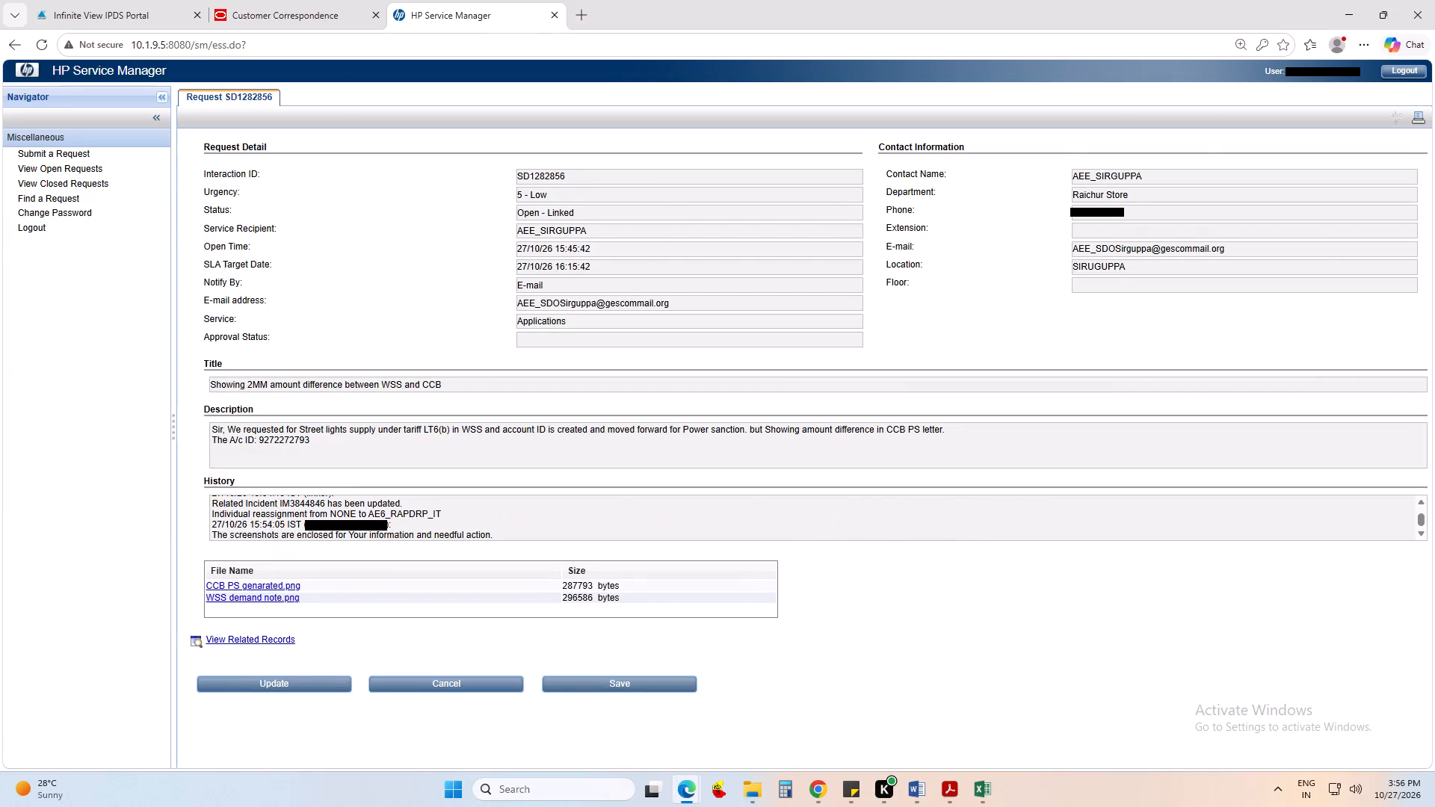
pyautogui.scroll(1, 276, 509)
pyautogui.scroll(-1, 276, 509)
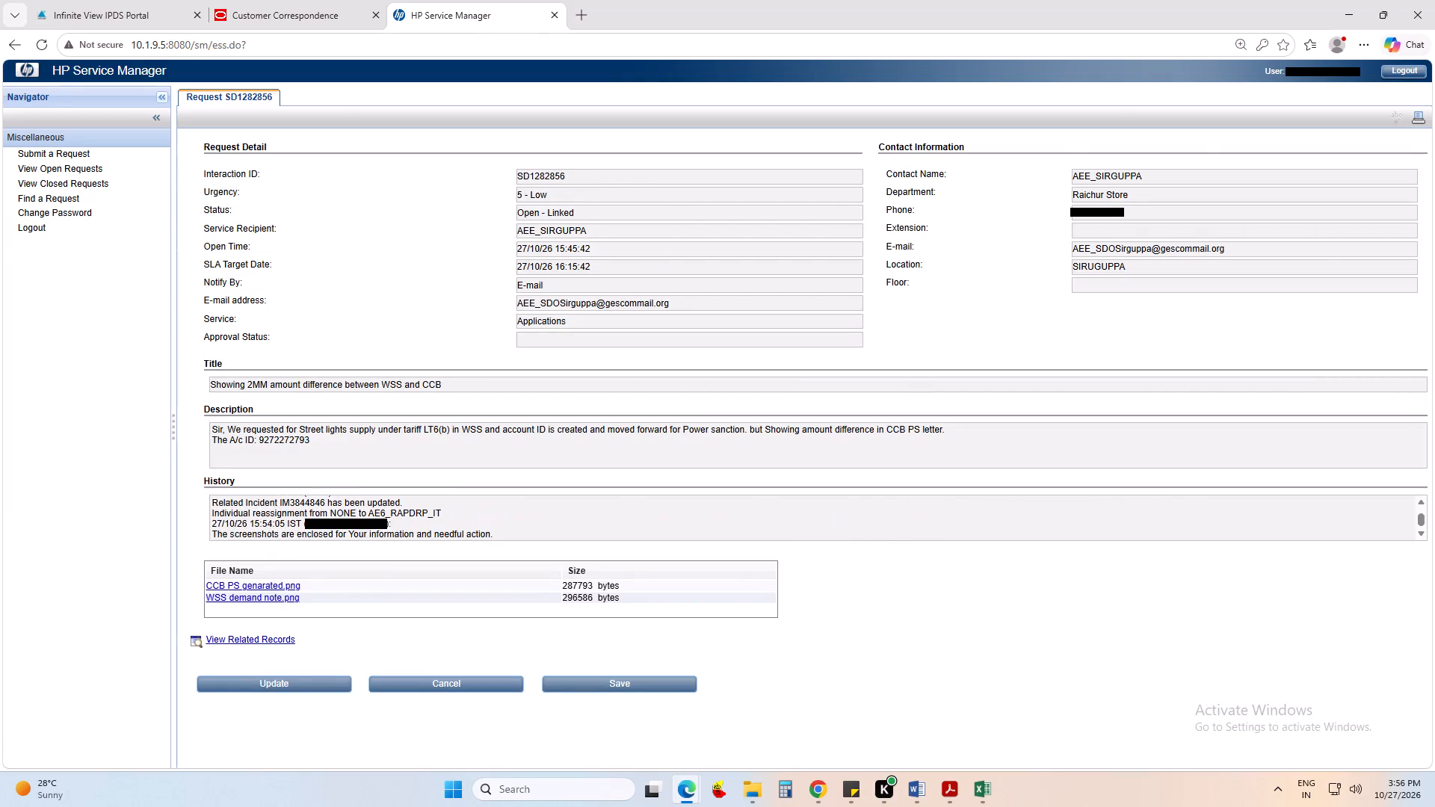
pyautogui.scroll(4, 276, 509)
pyautogui.click(1025, 654)
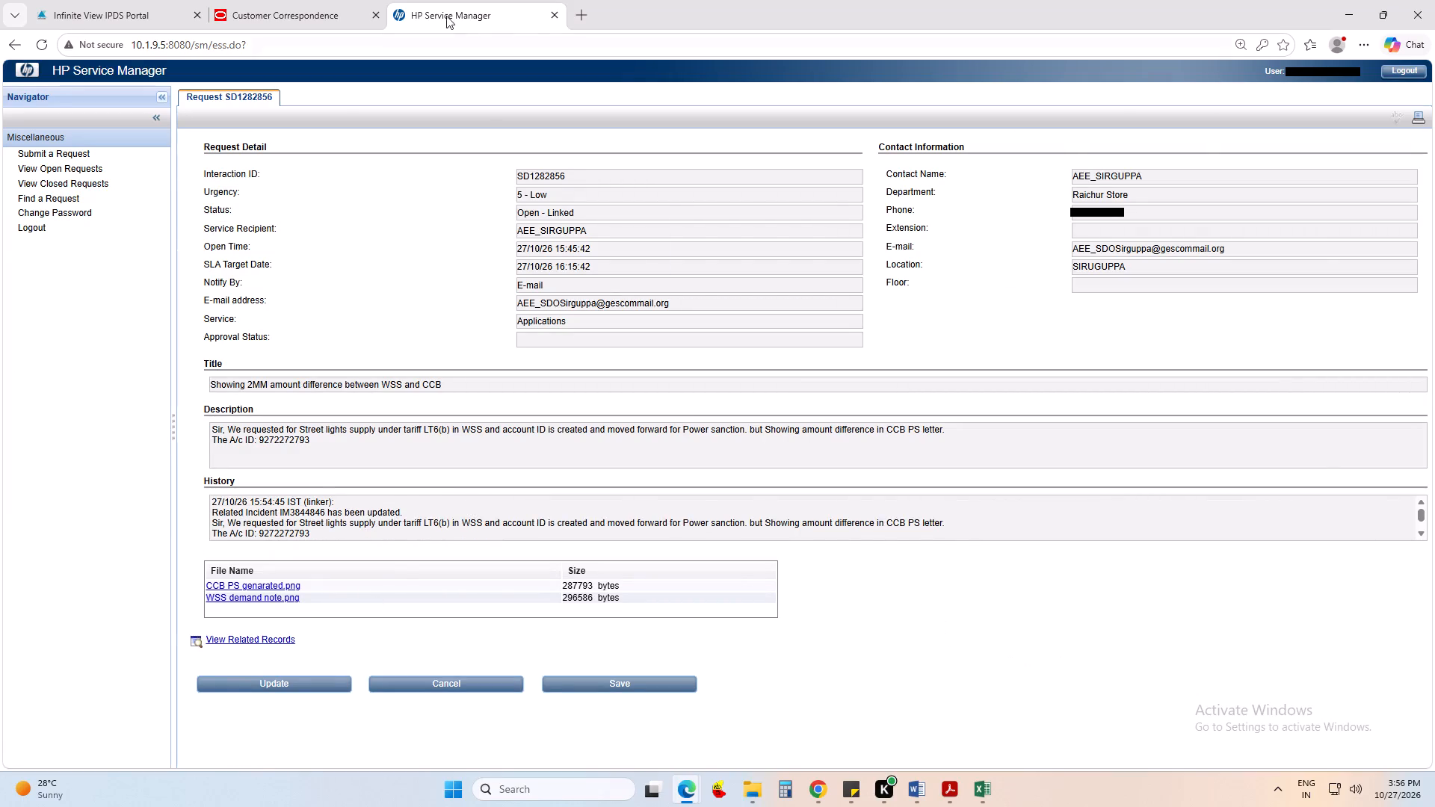
# Return from the Customer Correspondence page to the Control Central Search home page in Oracle Utilities Customer Care and Billing.
pyautogui.click(309, 0)
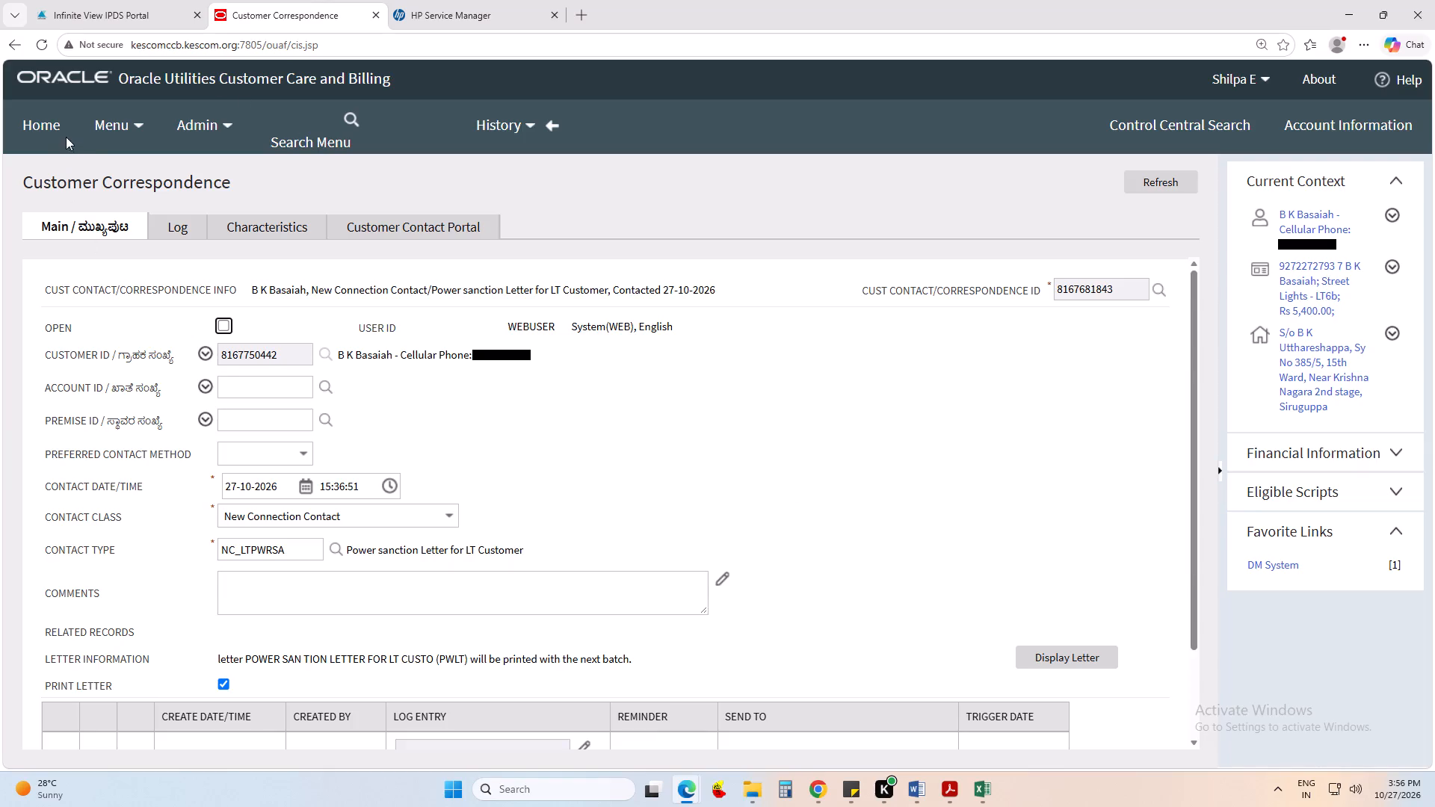
pyautogui.click(25, 111)
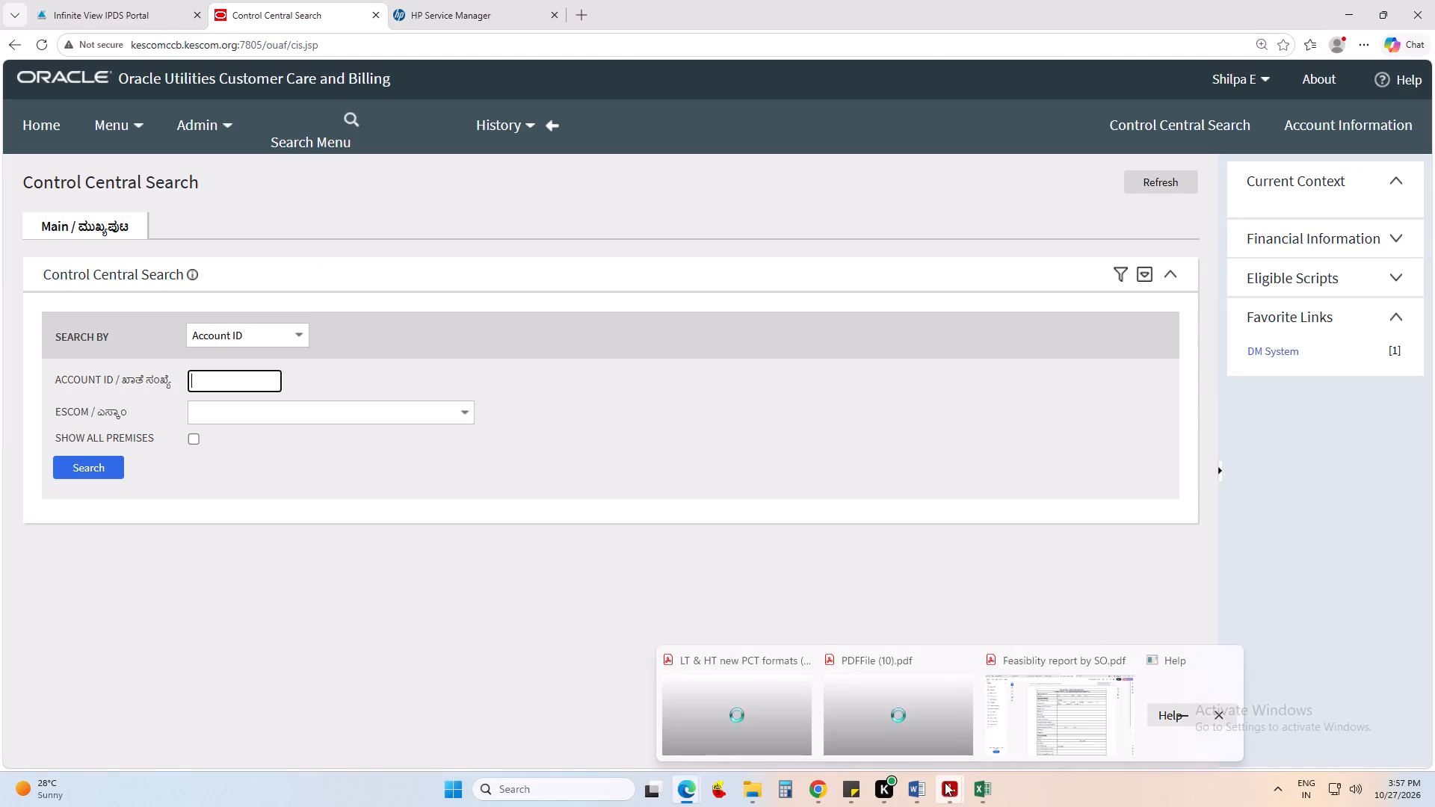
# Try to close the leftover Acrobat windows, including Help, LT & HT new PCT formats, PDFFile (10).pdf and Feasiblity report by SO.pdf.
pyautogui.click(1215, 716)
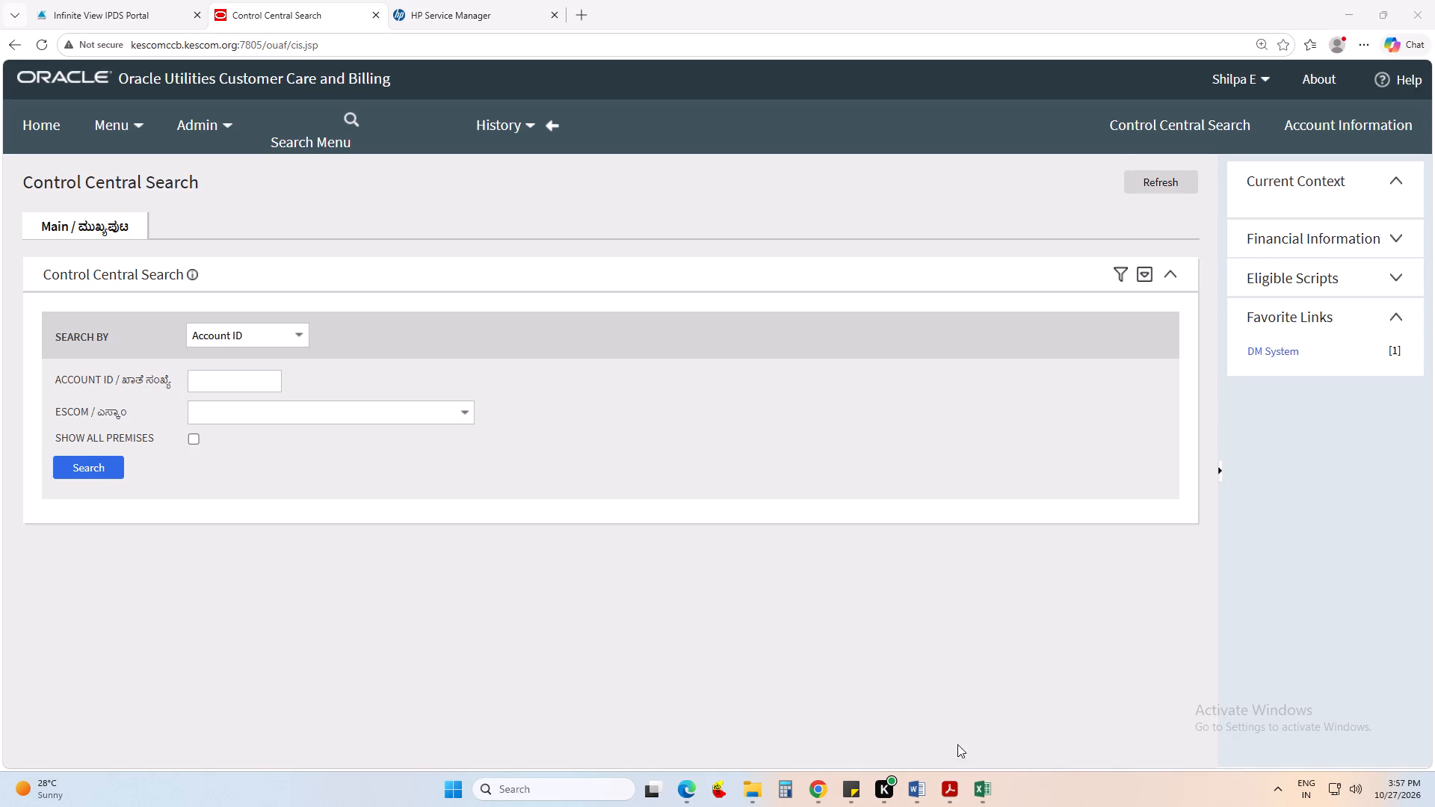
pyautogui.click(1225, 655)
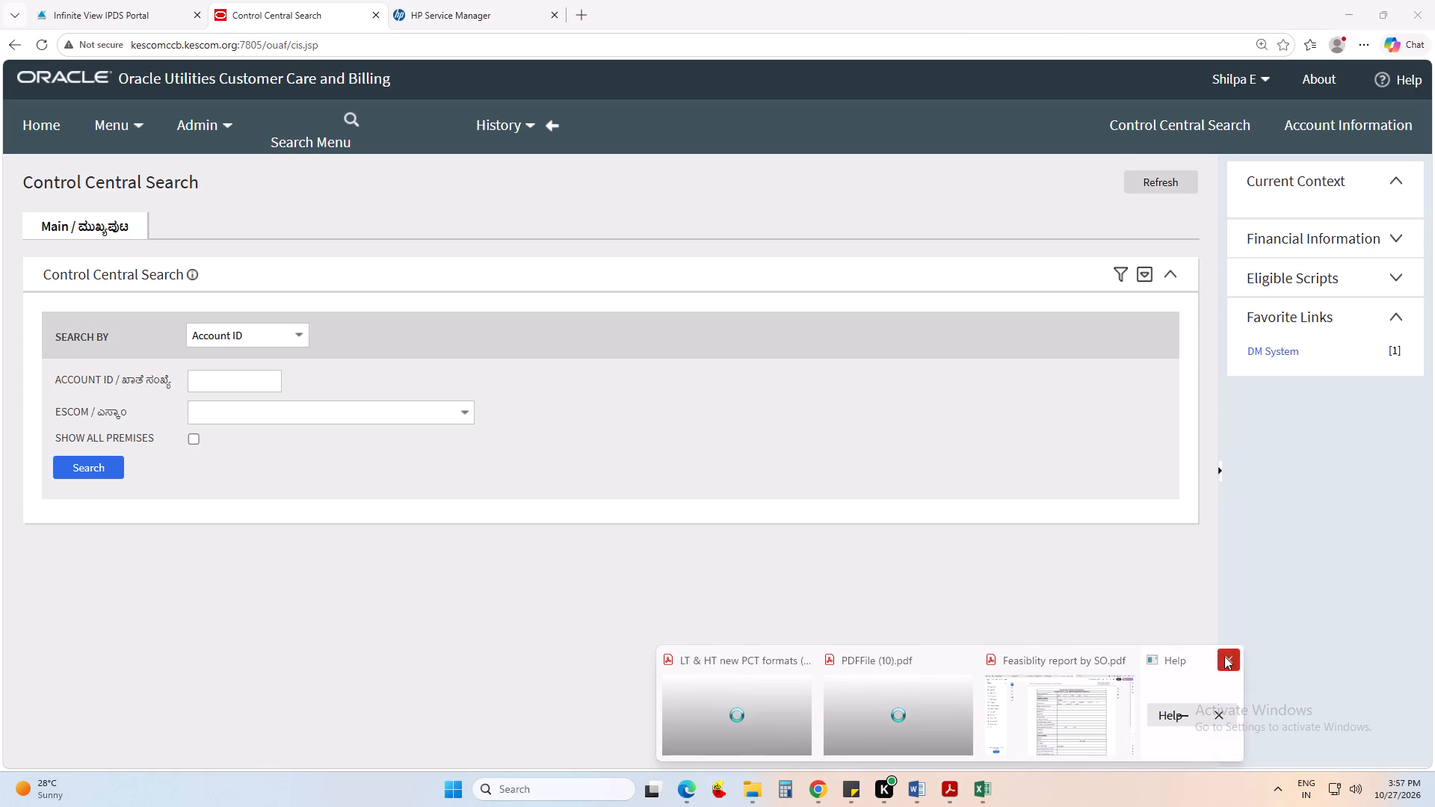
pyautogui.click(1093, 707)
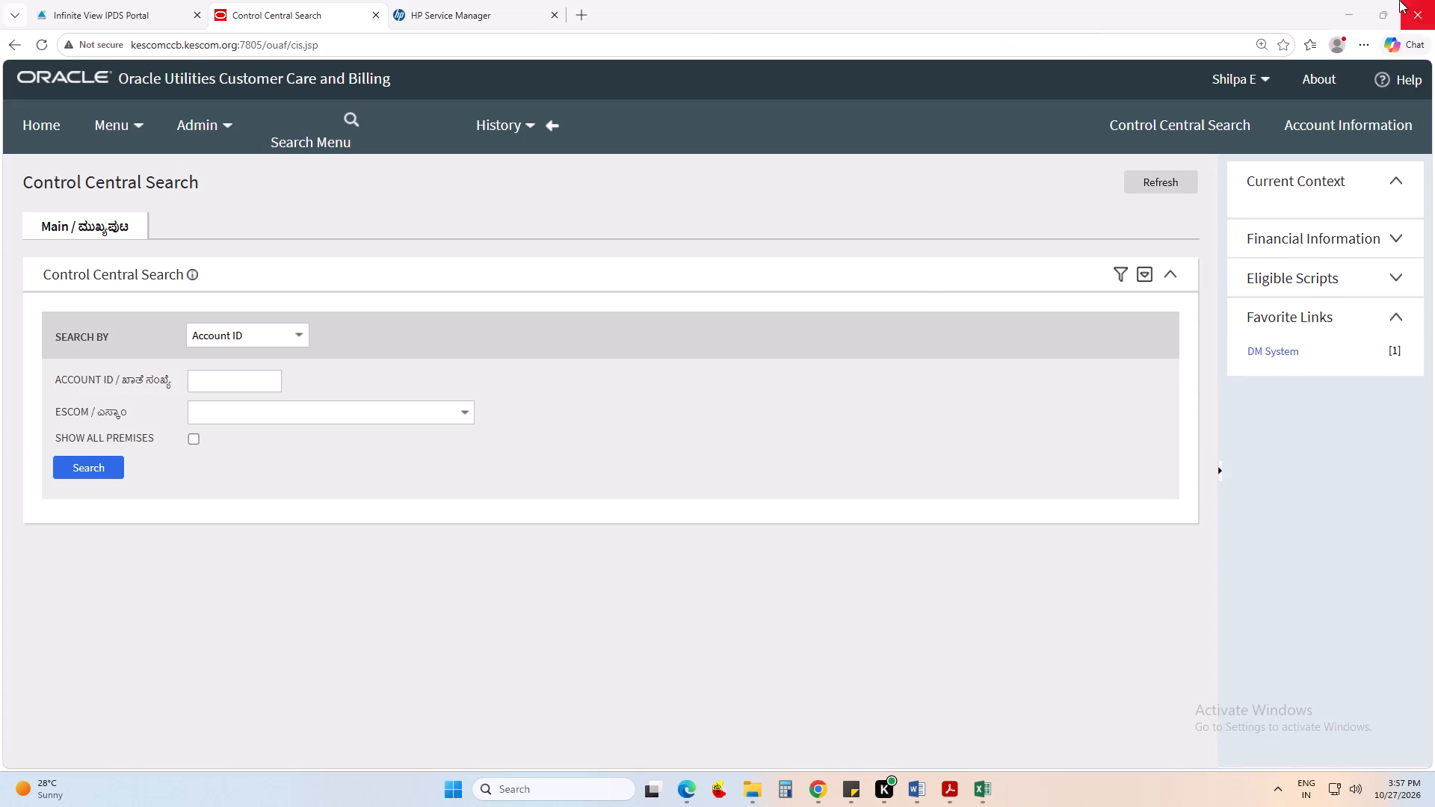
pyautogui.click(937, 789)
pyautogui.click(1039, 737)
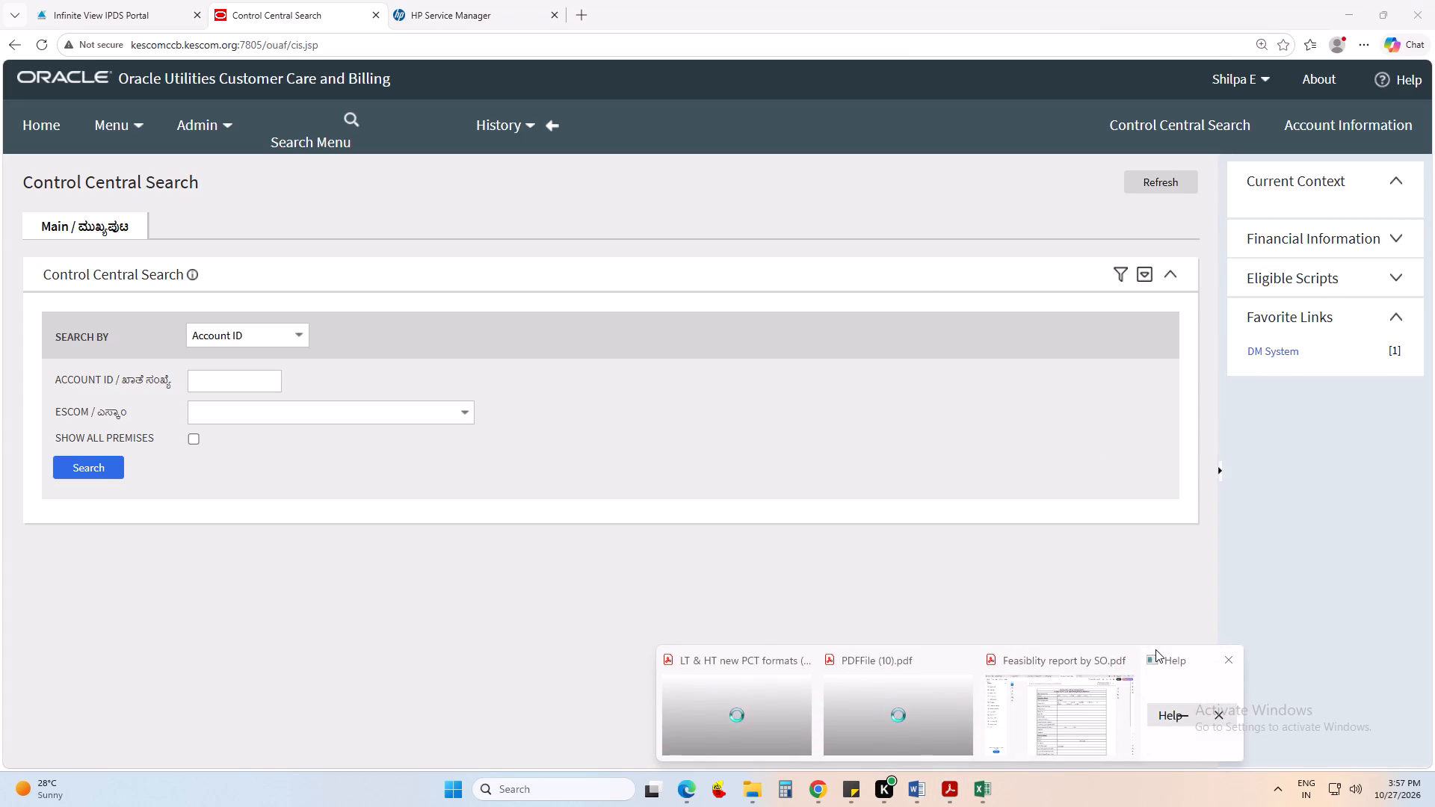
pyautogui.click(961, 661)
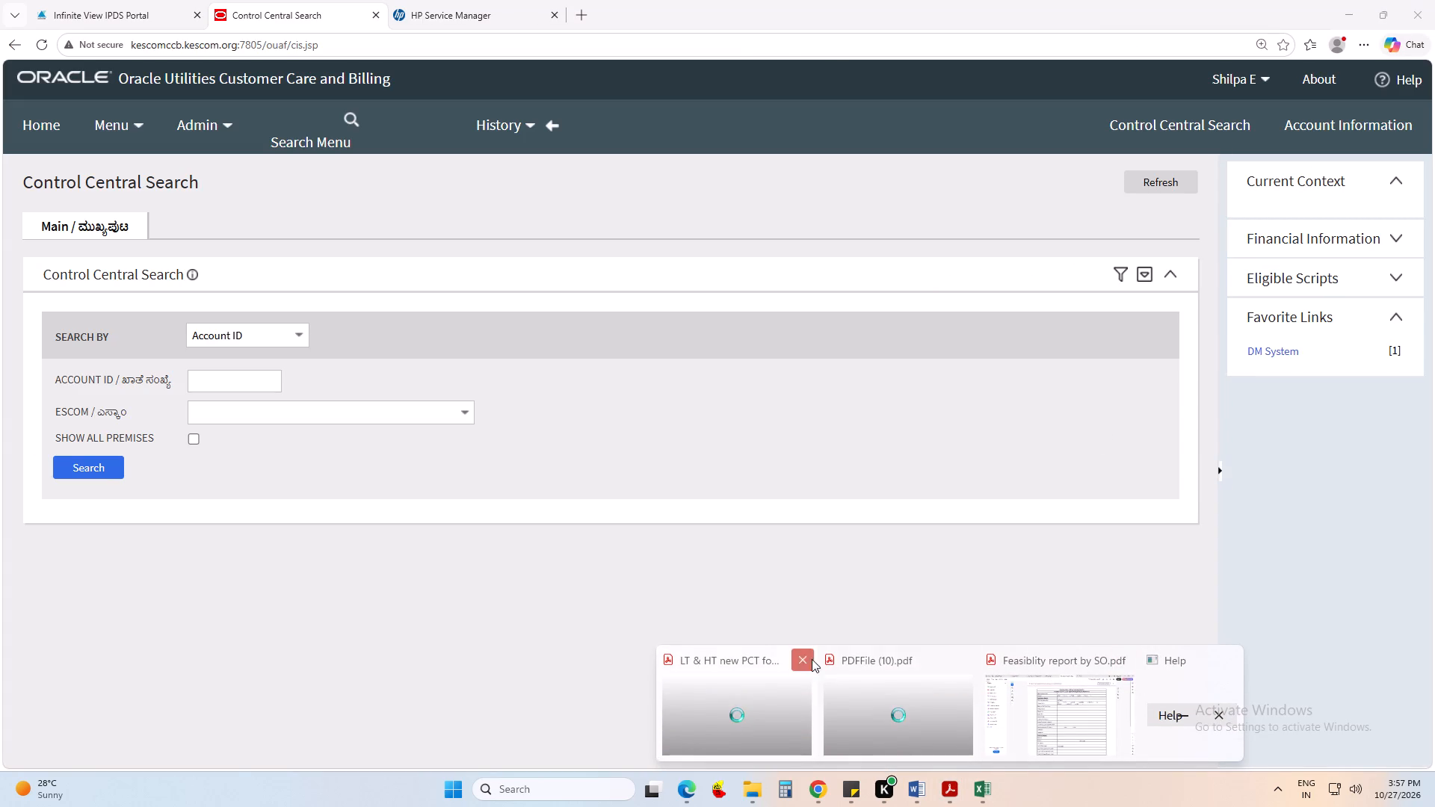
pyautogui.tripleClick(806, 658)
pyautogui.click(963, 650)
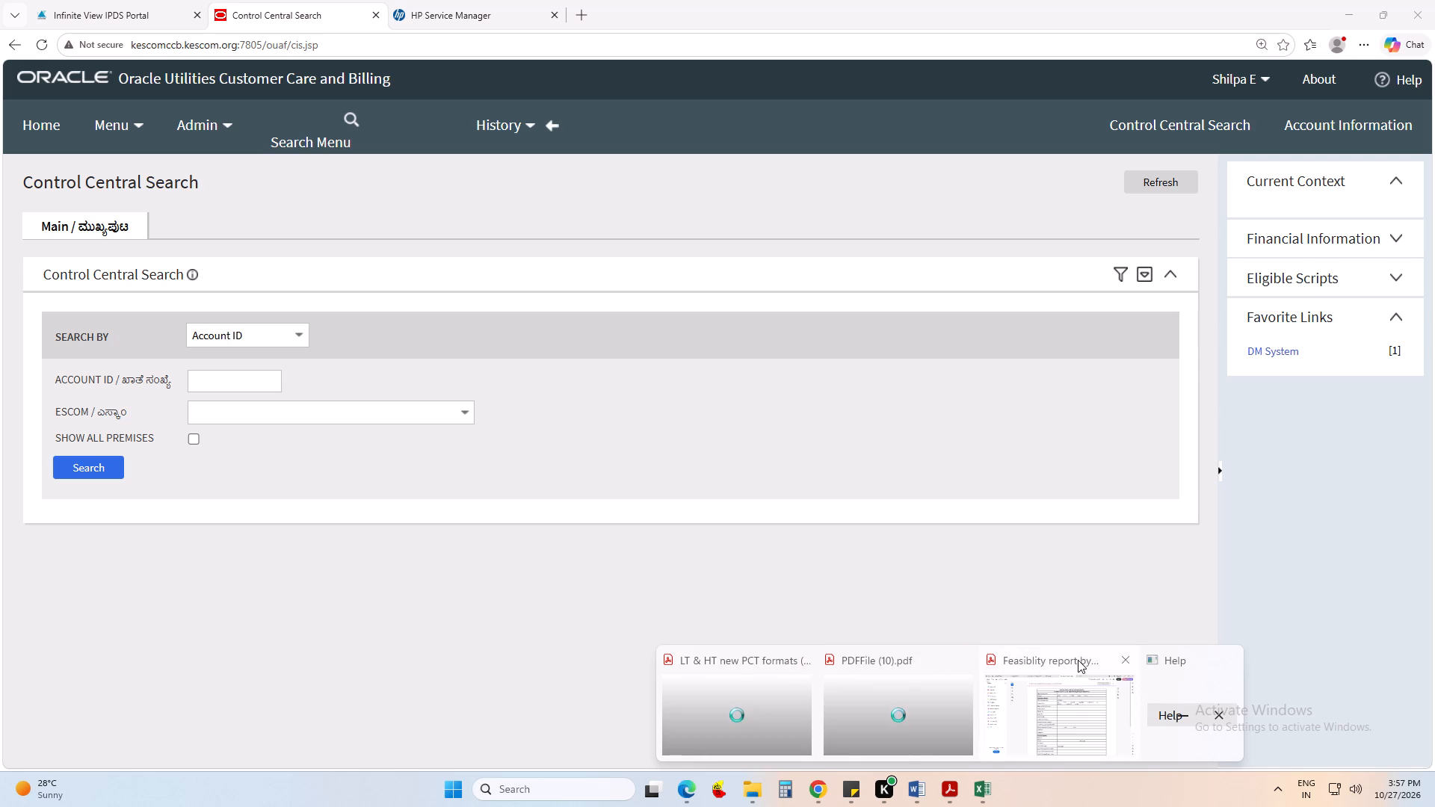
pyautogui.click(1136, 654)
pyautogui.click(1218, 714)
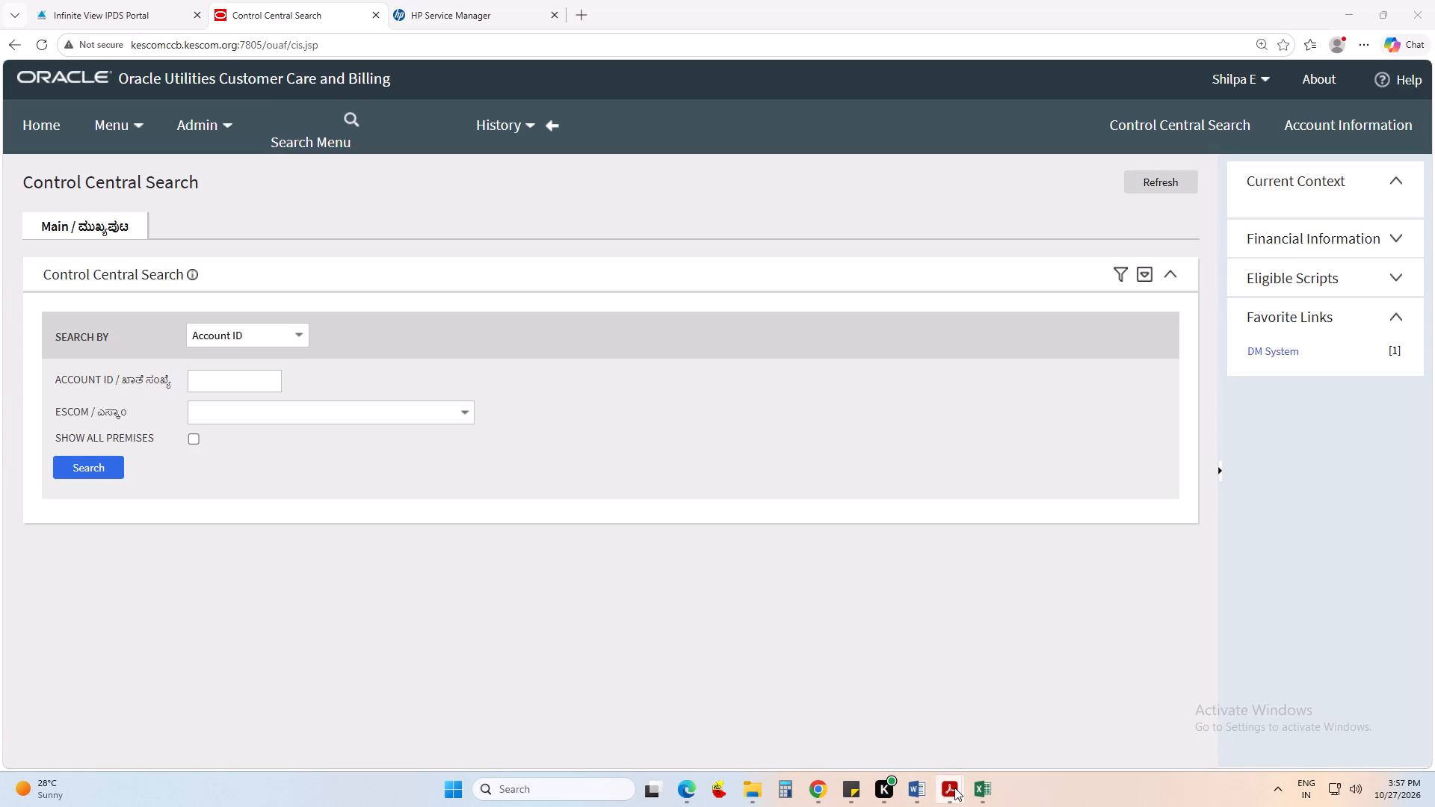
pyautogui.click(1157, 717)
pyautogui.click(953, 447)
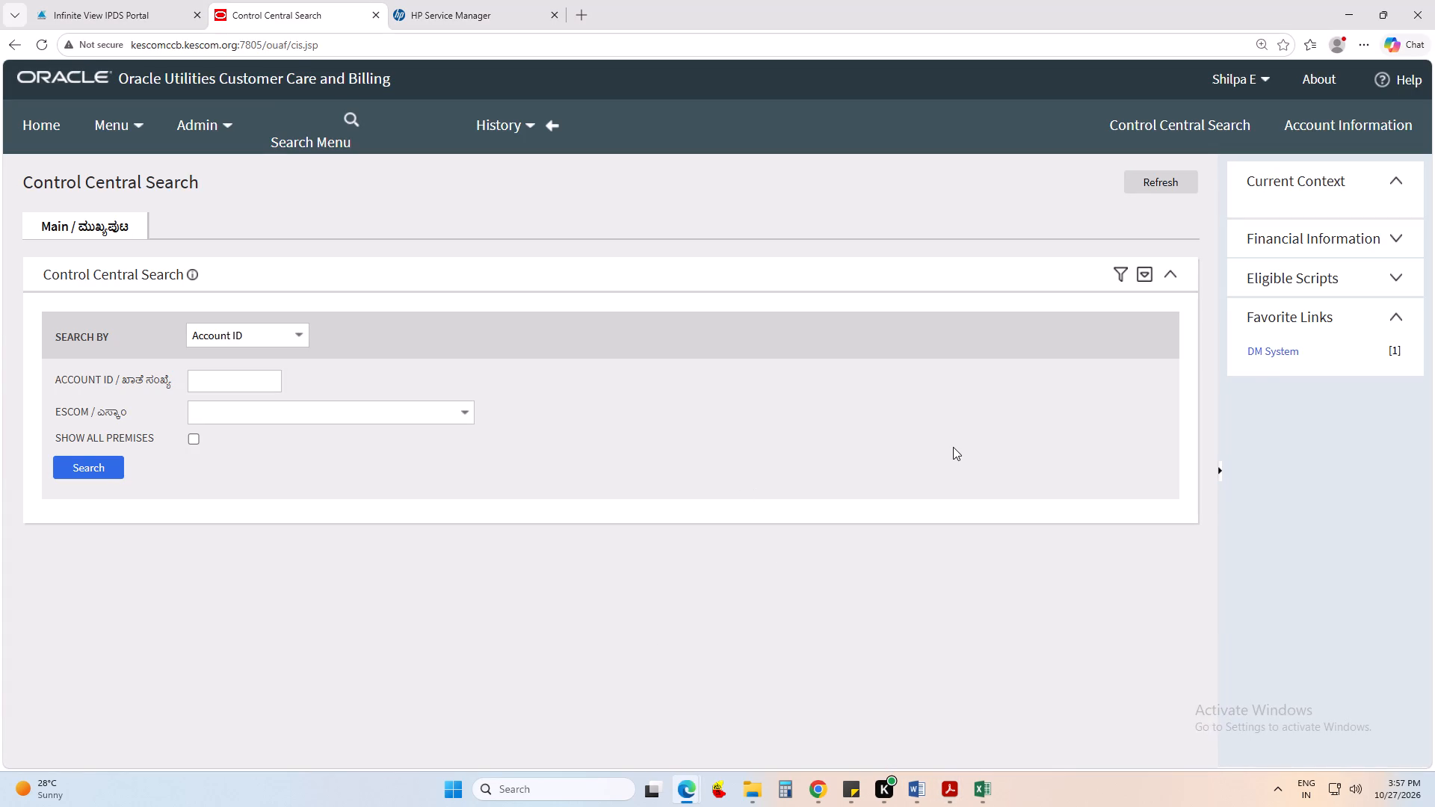
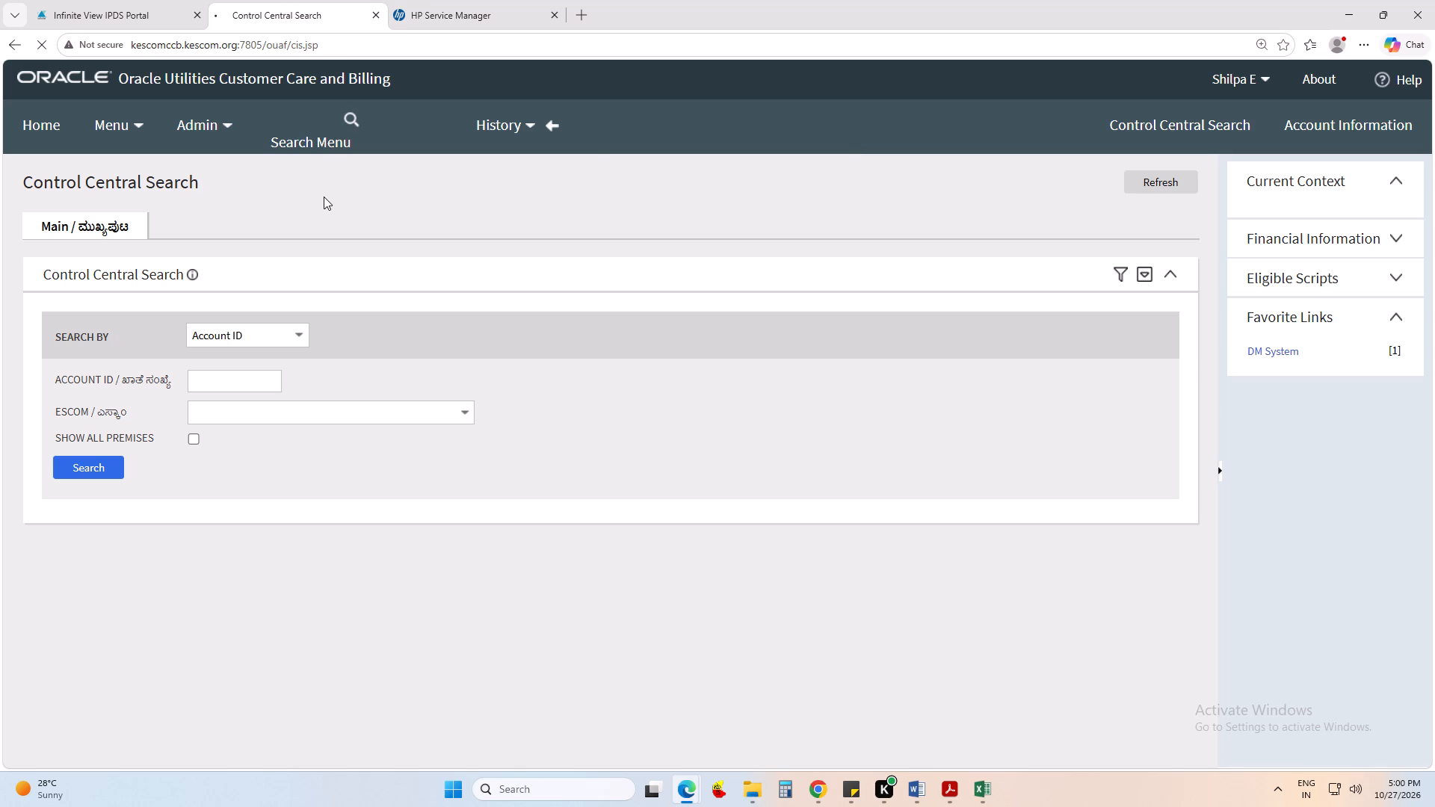
# Reload the Control Central Search page.
pyautogui.press('F5')
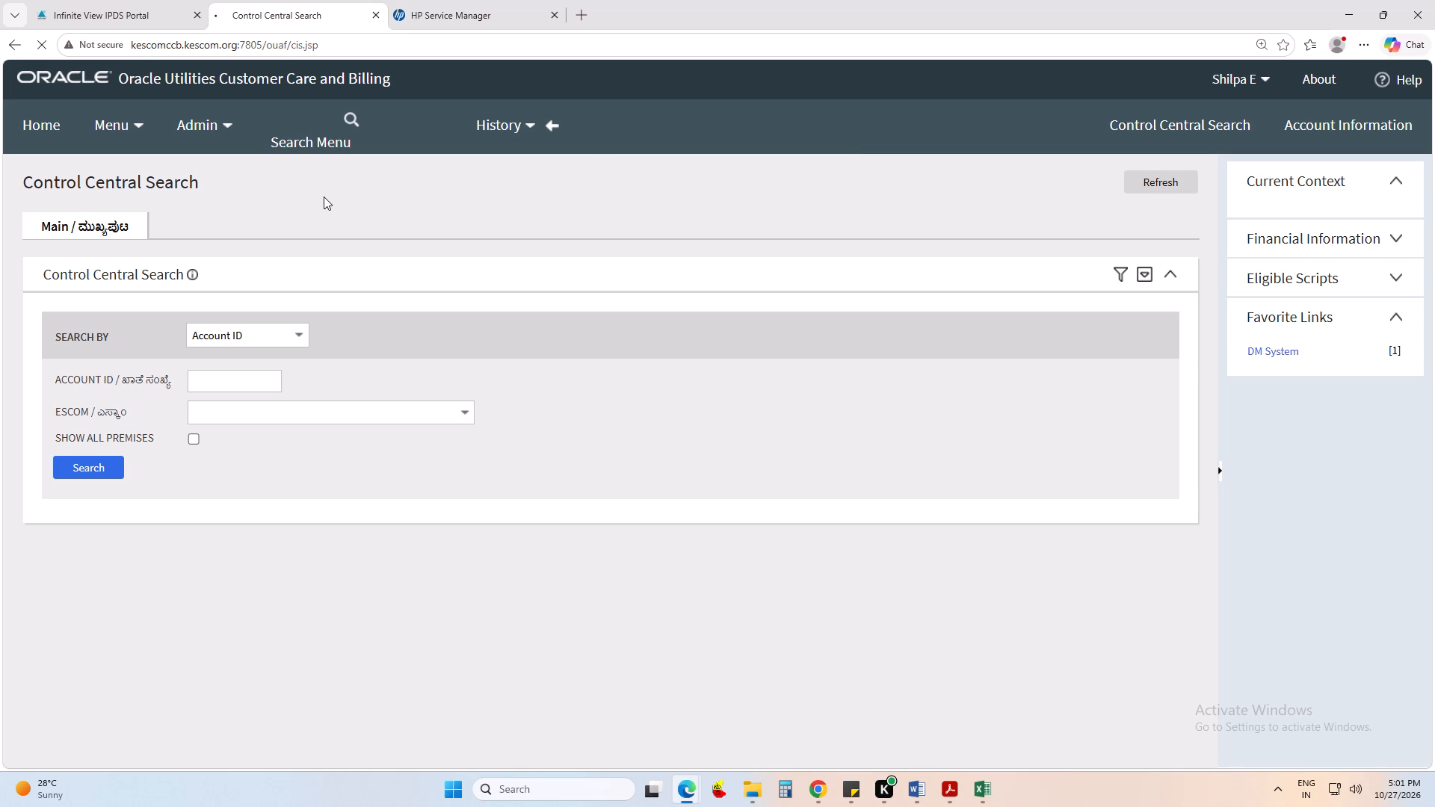
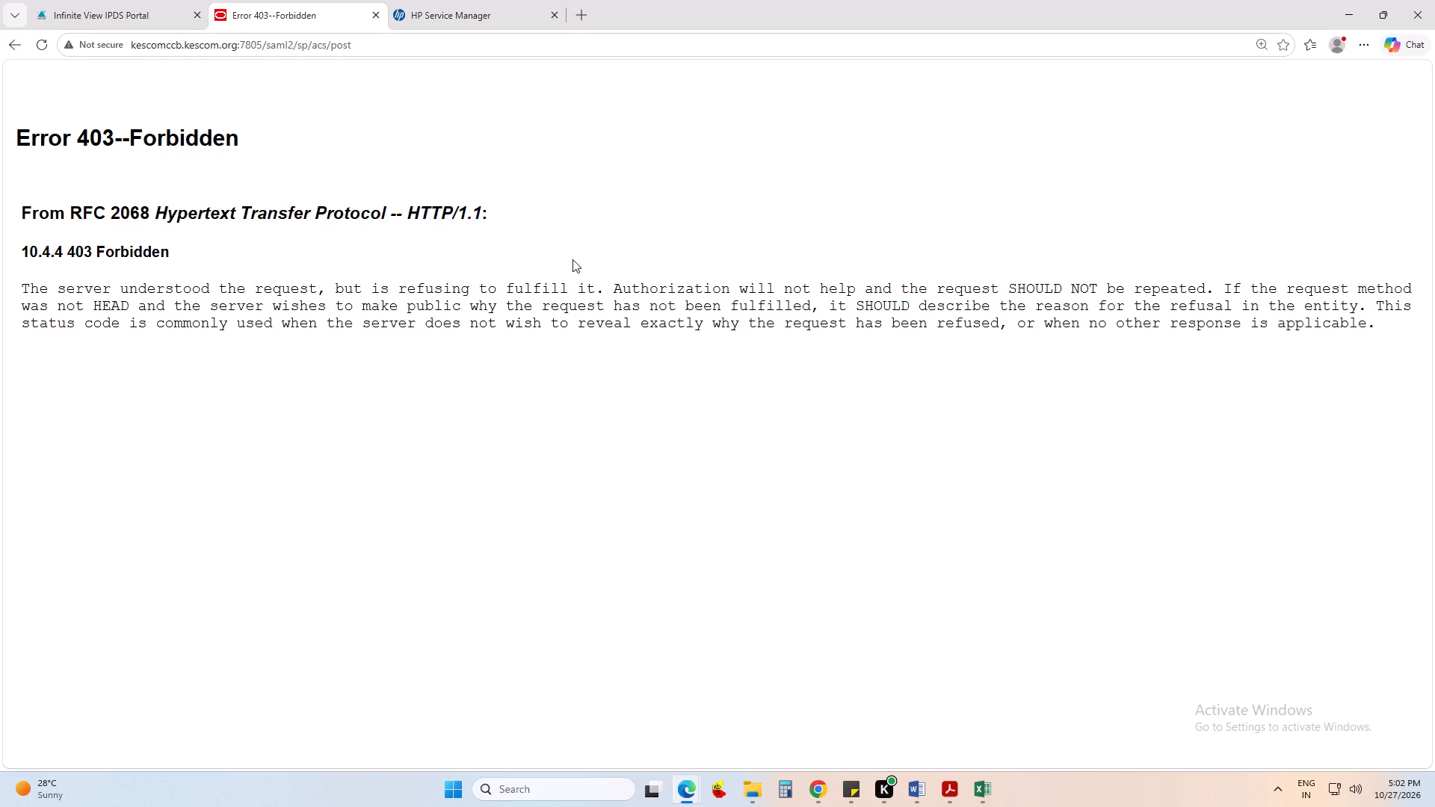
# Close the browser page showing the 403 Forbidden error.
pyautogui.click(370, 13)
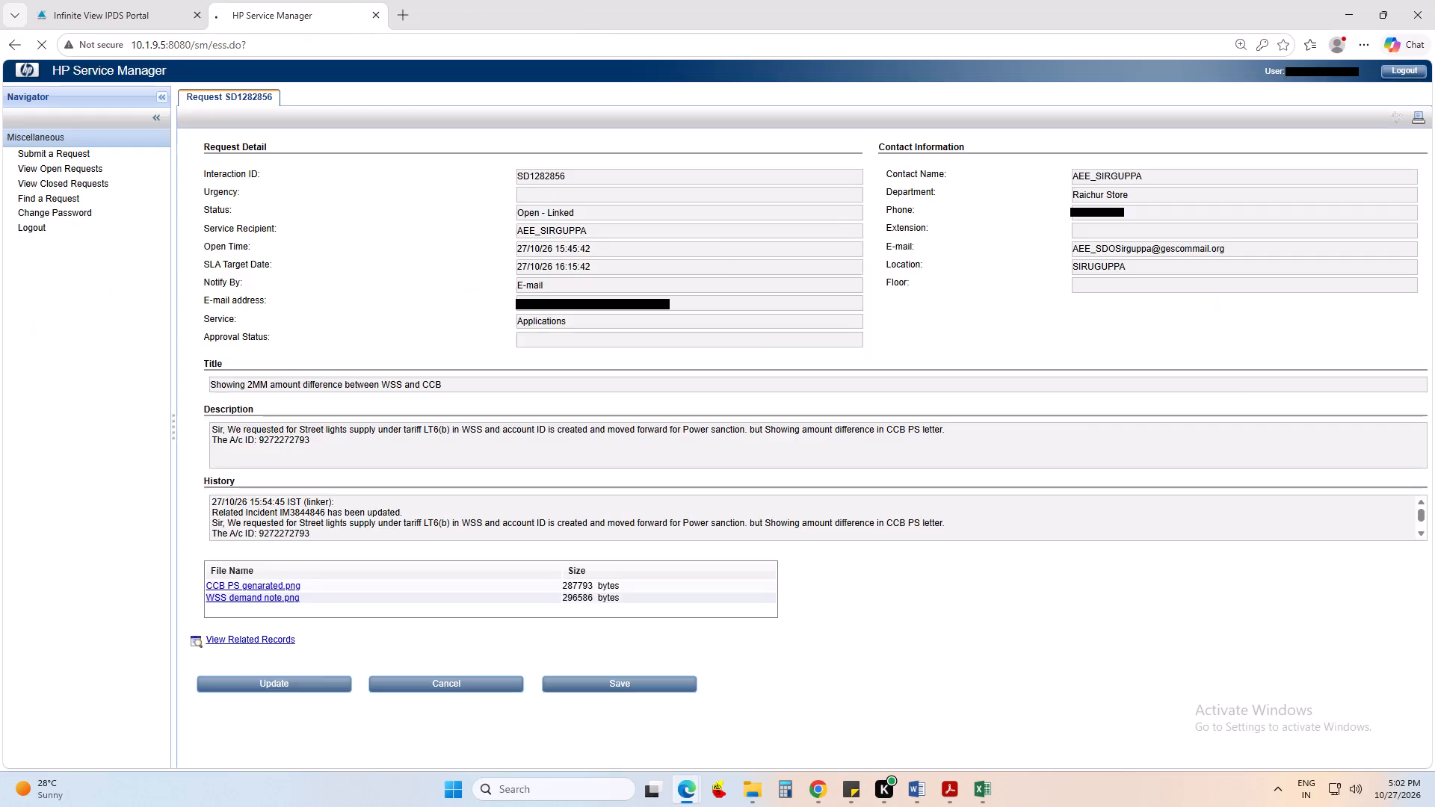